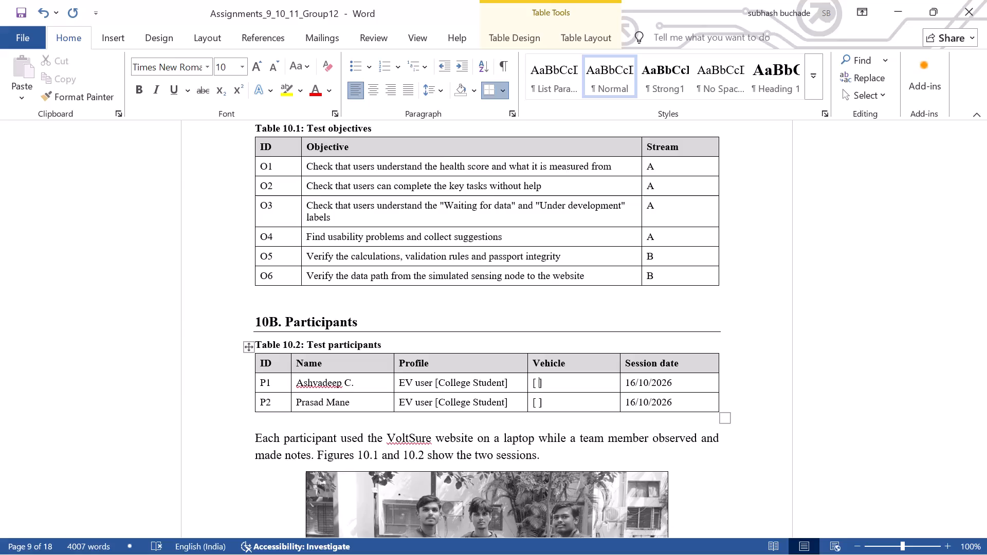
# Fill in participant P1's vehicle in Table 10.2 as TVS iQube, inside the square brackets.
pyautogui.write('TV')
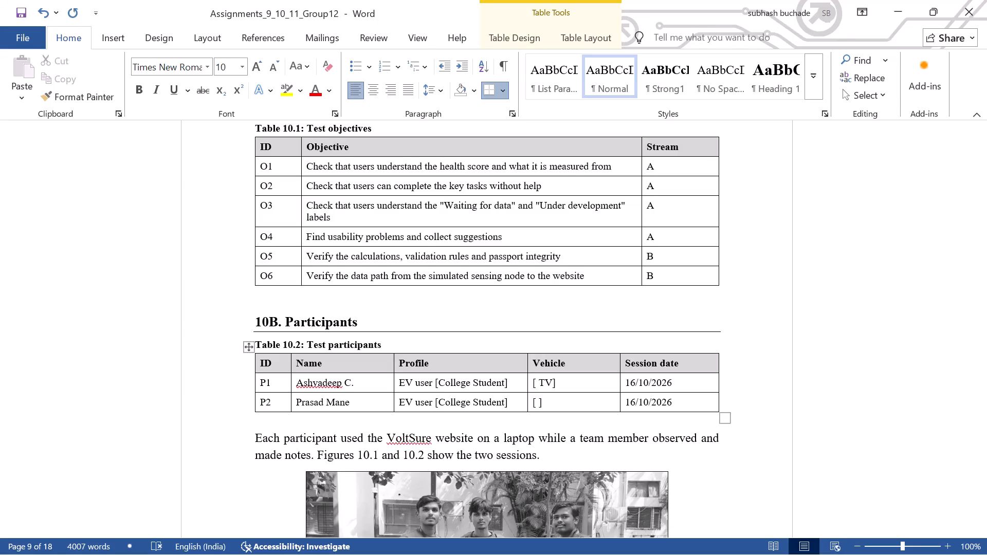
pyautogui.write('S')
pyautogui.press('space')
pyautogui.press('i')
pyautogui.write('Qu')
pyautogui.write('be')
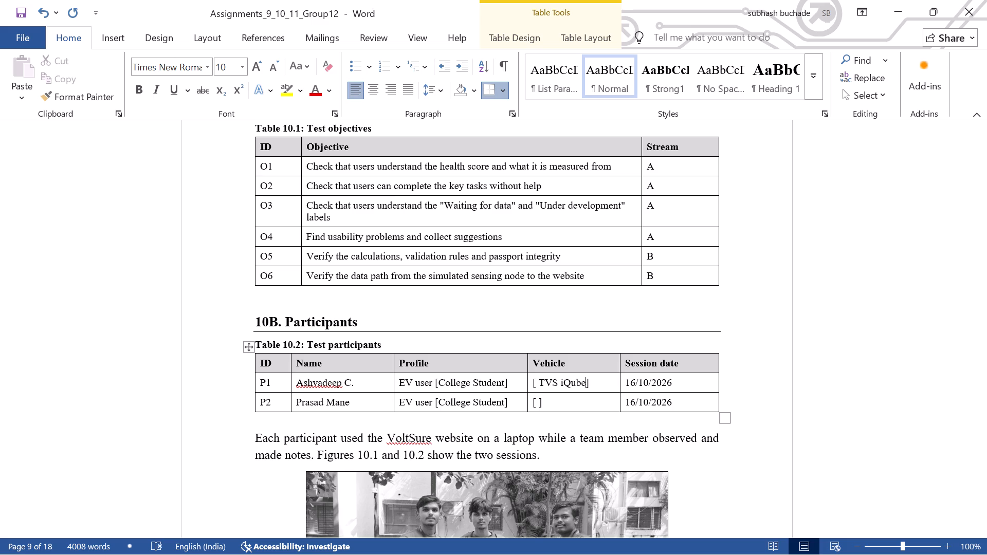
# Fill in participant P2's vehicle in Table 10.2 as Bajaj Chetak, inside the square brackets.
pyautogui.press('Down')
pyautogui.press('Left')
pyautogui.write('baja')
pyautogui.press('BackSpace')
pyautogui.press('BackSpace')
pyautogui.press('BackSpace')
pyautogui.press('BackSpace')
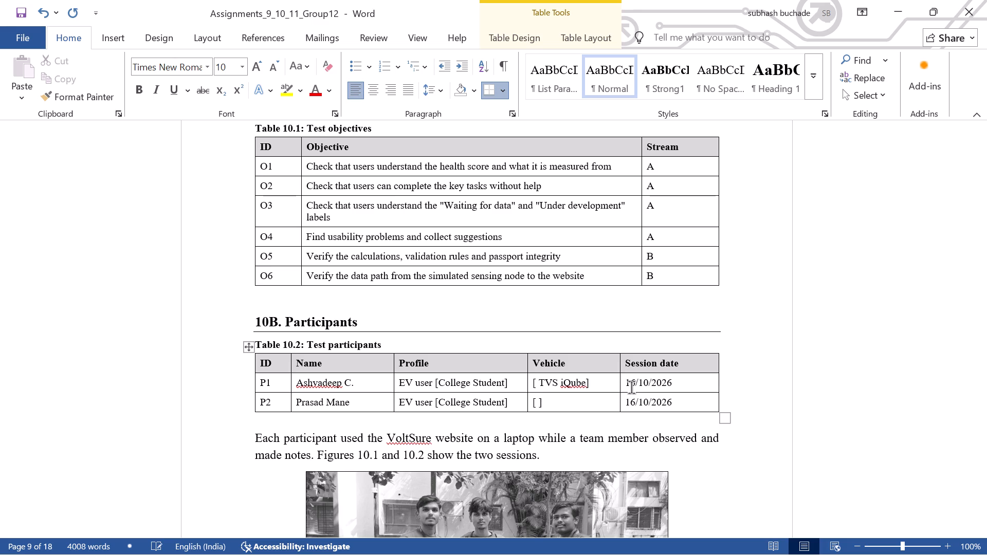
pyautogui.write('Baja')
pyautogui.press('j')
pyautogui.press('space')
pyautogui.write('Che')
pyautogui.write('tak')
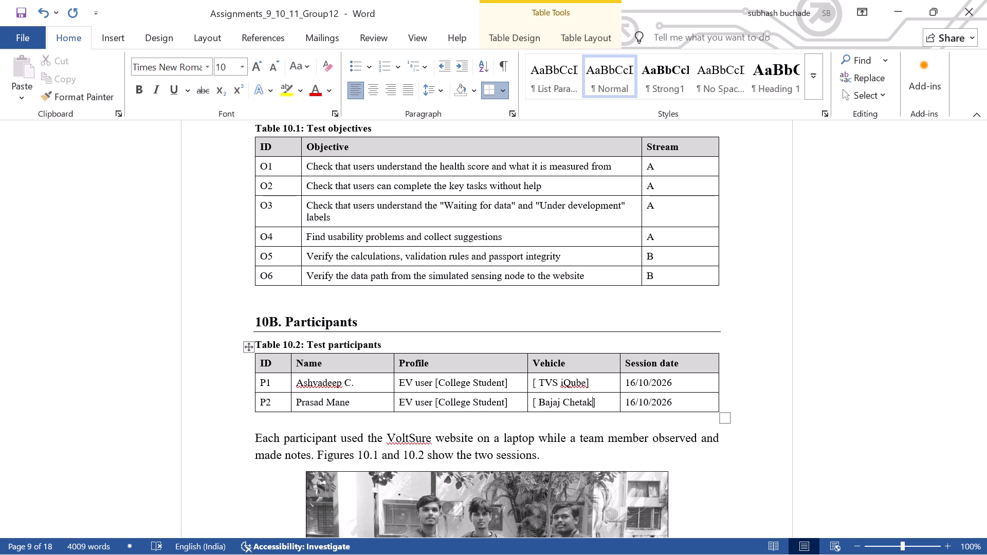
# Remove the closing and opening square brackets around Bajaj Chetak in P2's Vehicle cell.
pyautogui.press('Right')
pyautogui.press('BackSpace')
pyautogui.press('Left')
pyautogui.press('Left')
pyautogui.press('Left')
pyautogui.press('Left')
pyautogui.press('Left')
pyautogui.press('Left')
pyautogui.press('Left')
pyautogui.press('Left')
pyautogui.press('Left')
pyautogui.press('Left')
pyautogui.press('Left')
pyautogui.press('Left')
pyautogui.press('Left')
pyautogui.press('BackSpace')
# Remove the opening and closing square brackets around TVS iQube in P1's Vehicle cell.
pyautogui.press('Up')
pyautogui.press('Right')
pyautogui.press('BackSpace')
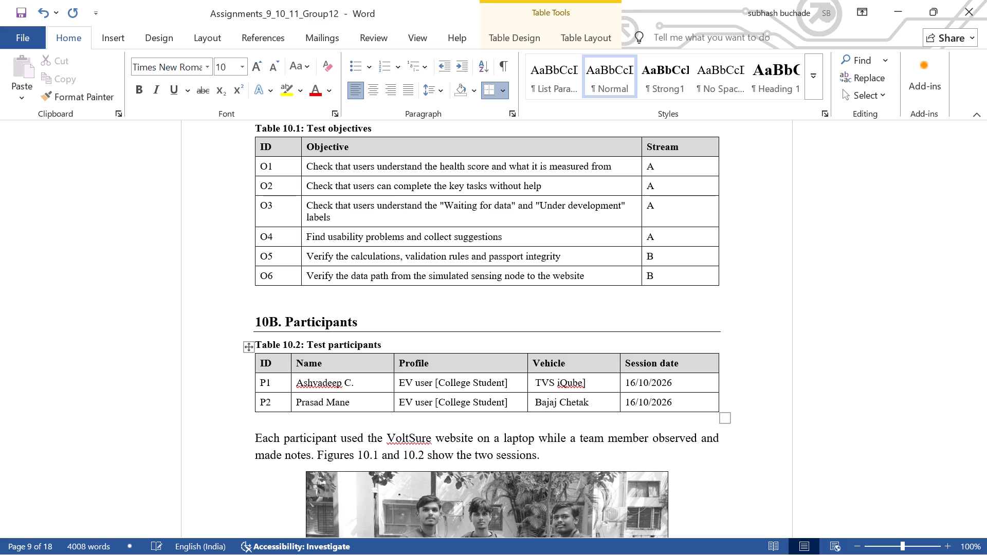
pyautogui.press('Right')
pyautogui.press('Right')
pyautogui.press('Right')
pyautogui.press('Right')
pyautogui.press('Right')
pyautogui.press('Right')
pyautogui.press('Right')
pyautogui.press('Right')
pyautogui.press('Right')
pyautogui.press('Right')
pyautogui.press('Right')
pyautogui.press('Right')
pyautogui.press('Right')
pyautogui.press('Left')
pyautogui.press('Left')
pyautogui.press('BackSpace')
# Look through the sections after Table 10.2, down to the task results in Table 10.4.
pyautogui.scroll(-5, 558, 441)
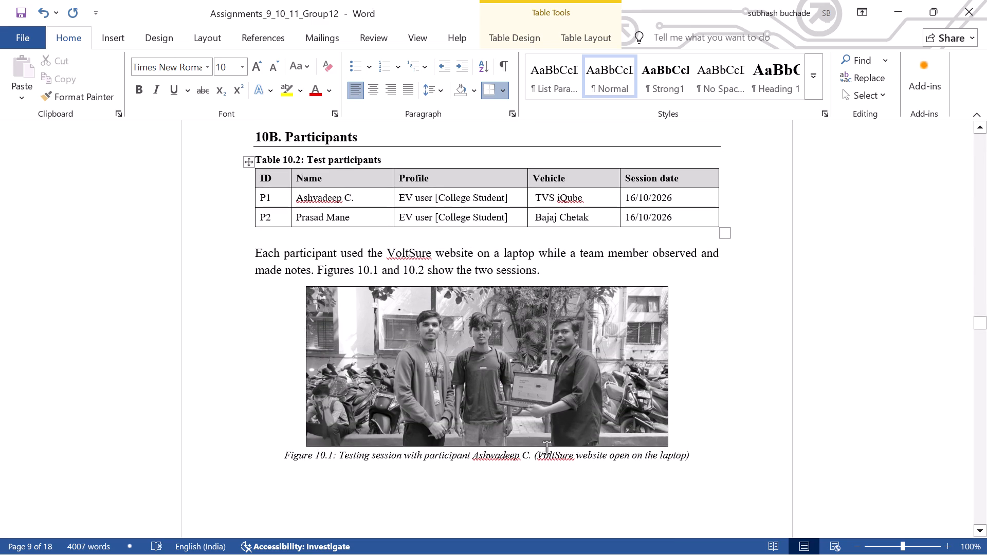
pyautogui.scroll(-14, 546, 447)
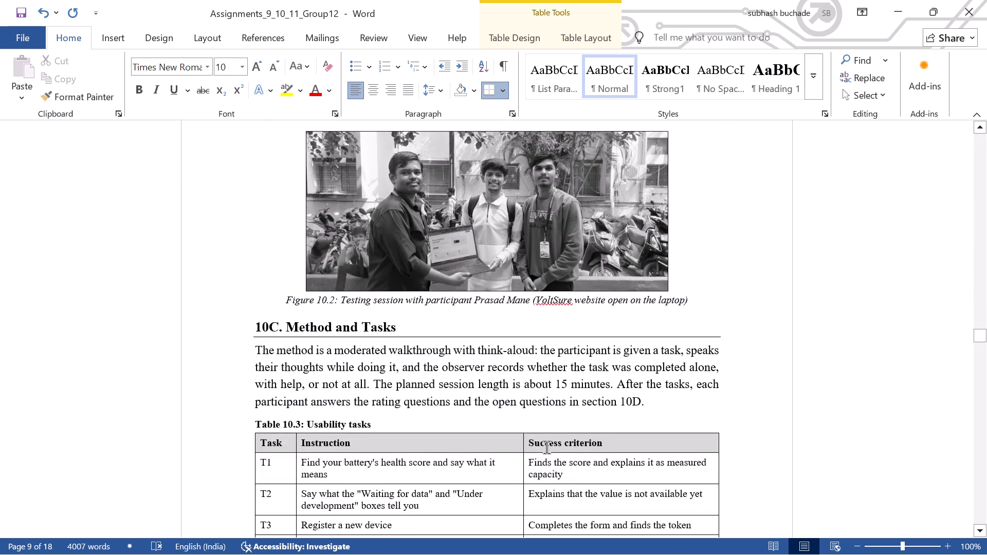
pyautogui.scroll(-8, 546, 447)
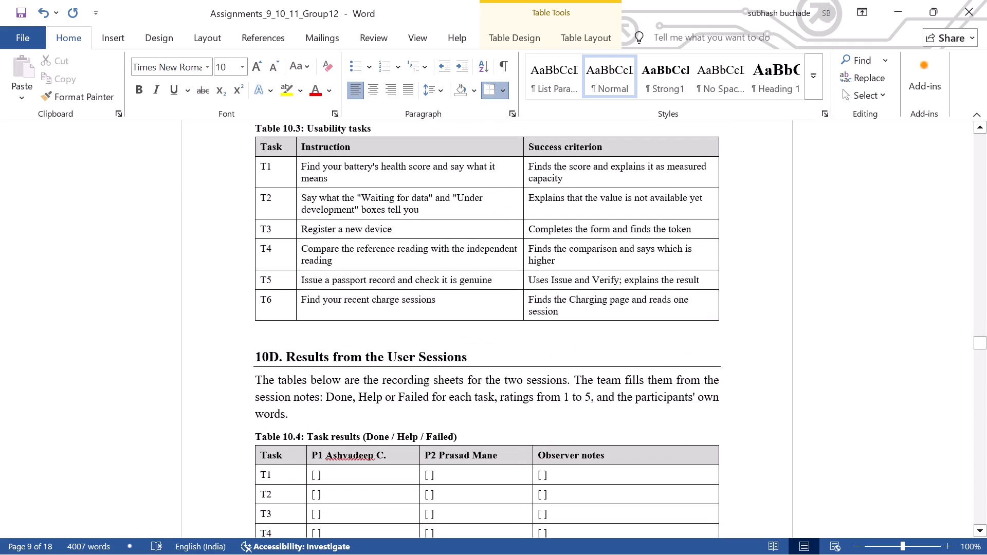
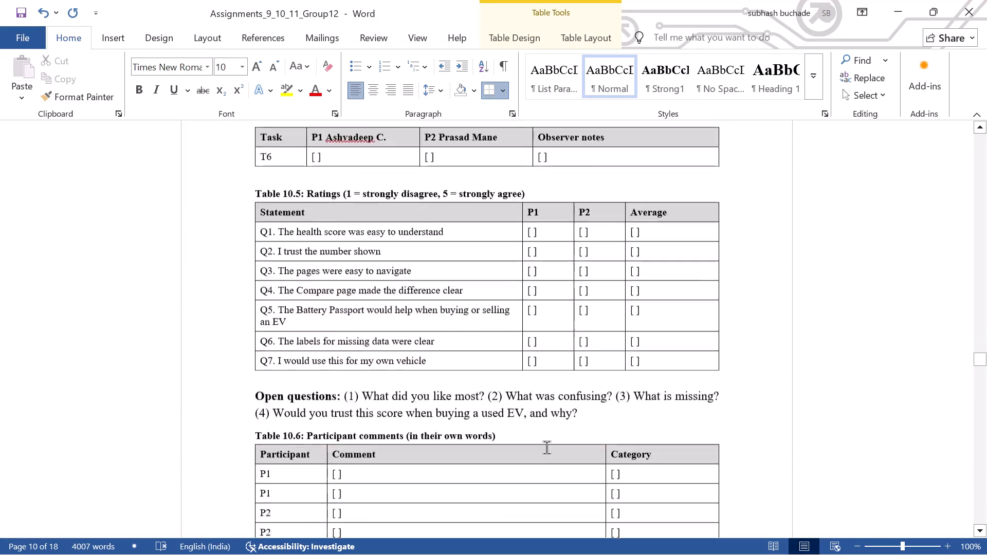
# Look through the report from the ratings in Table 10.5 to the Assignment 11 prototype screenshots, checking for bracketed fields still left blank.
pyautogui.scroll(-4, 546, 447)
pyautogui.scroll(5, 546, 447)
pyautogui.scroll(-5, 546, 447)
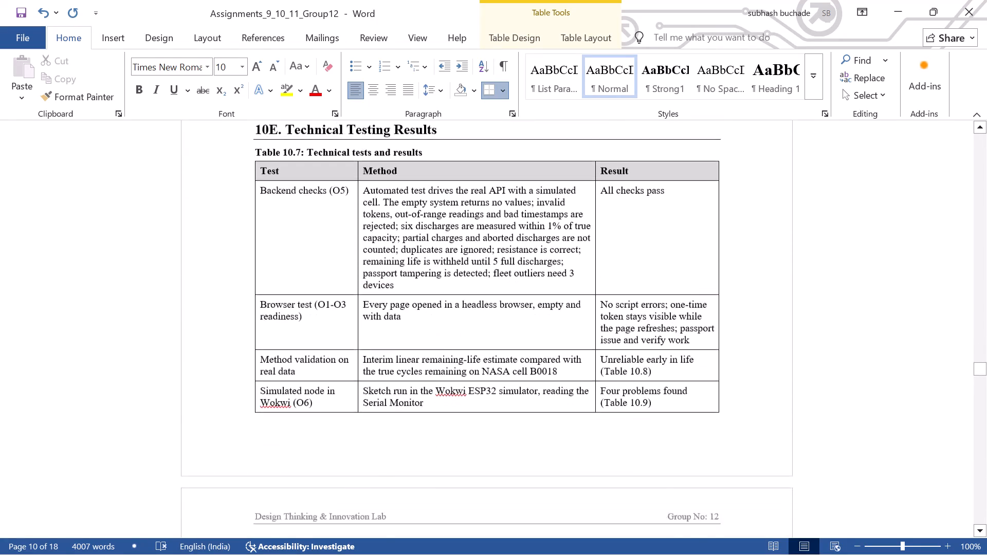
pyautogui.scroll(-18, 546, 447)
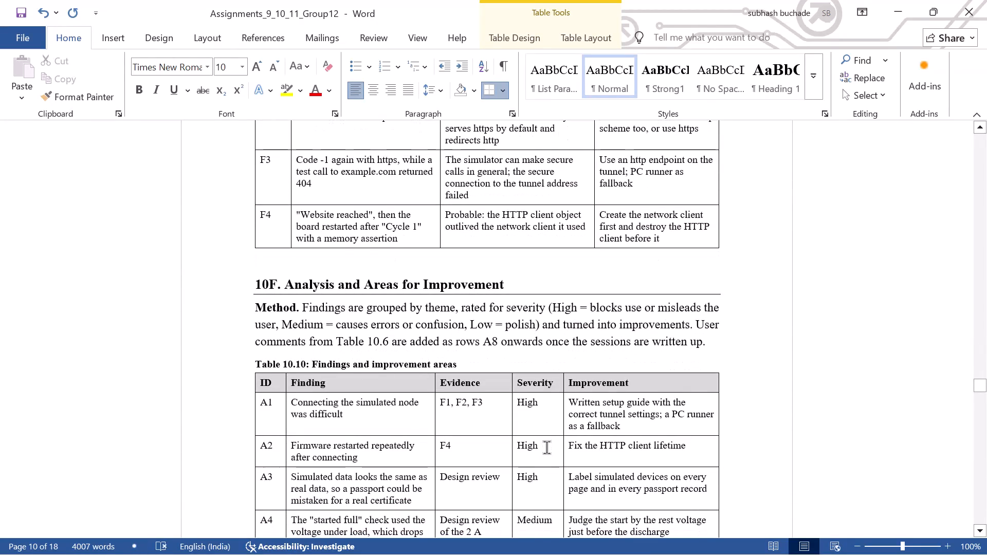
pyautogui.scroll(-15, 546, 447)
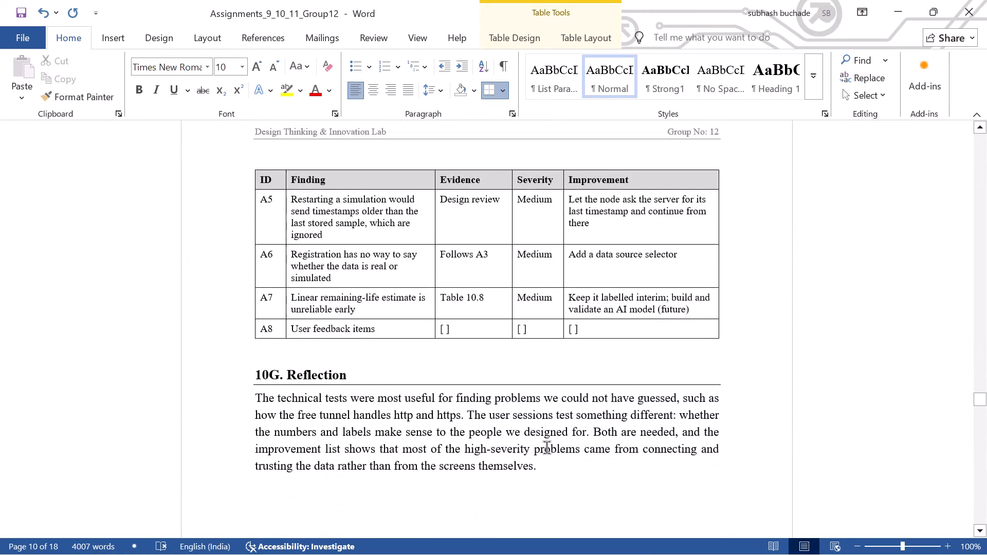
pyautogui.scroll(-18, 546, 447)
pyautogui.scroll(-4, 546, 447)
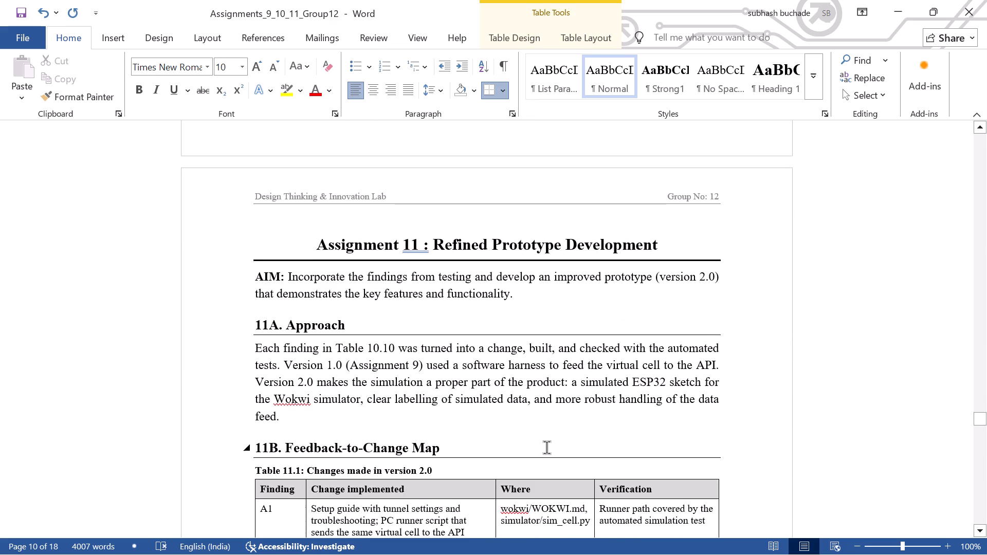
pyautogui.scroll(-15, 546, 447)
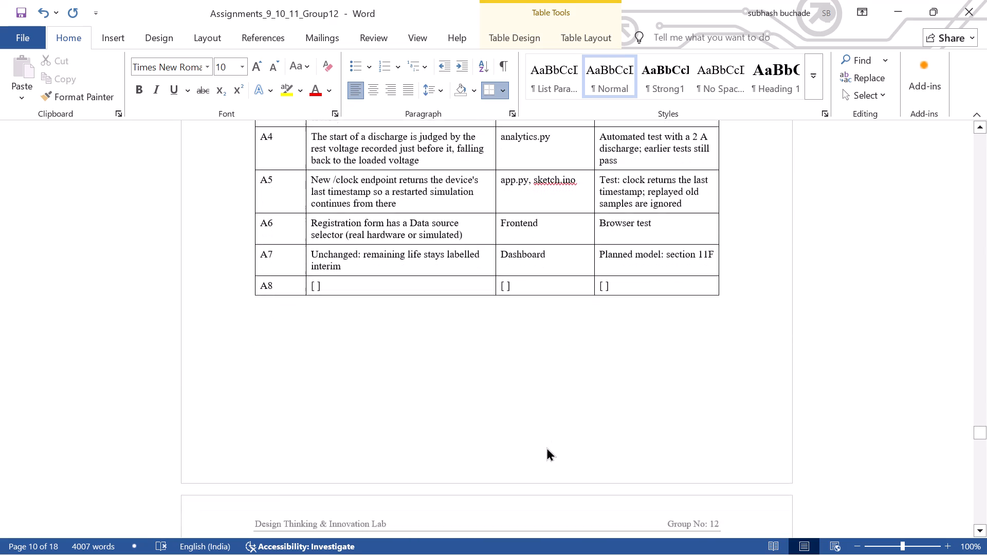
pyautogui.scroll(-14, 546, 447)
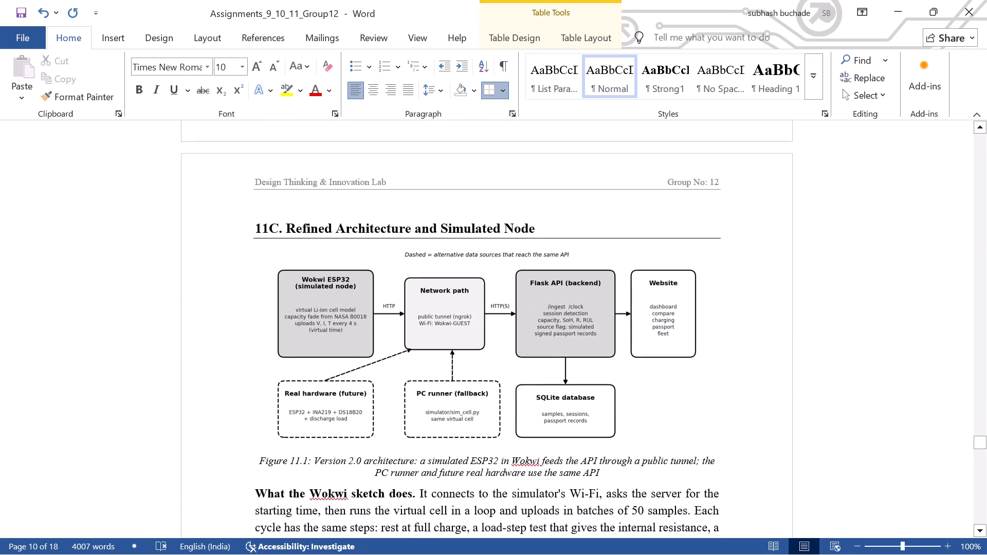
pyautogui.scroll(-20, 546, 447)
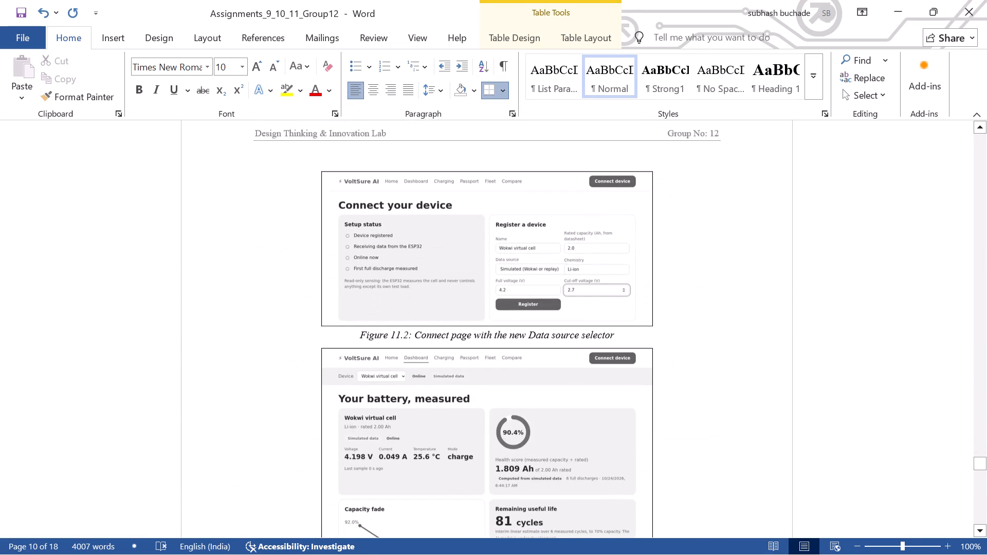
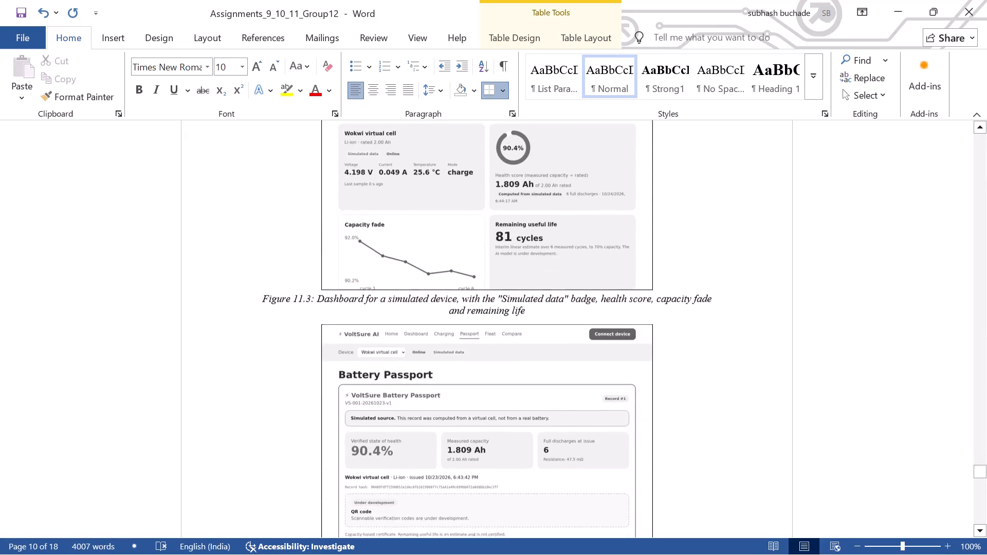
# Look through the rest of Assignment 11, from the prototype screenshots to the 11G Reflection, for bracketed fields still left open.
pyautogui.scroll(-8, 546, 447)
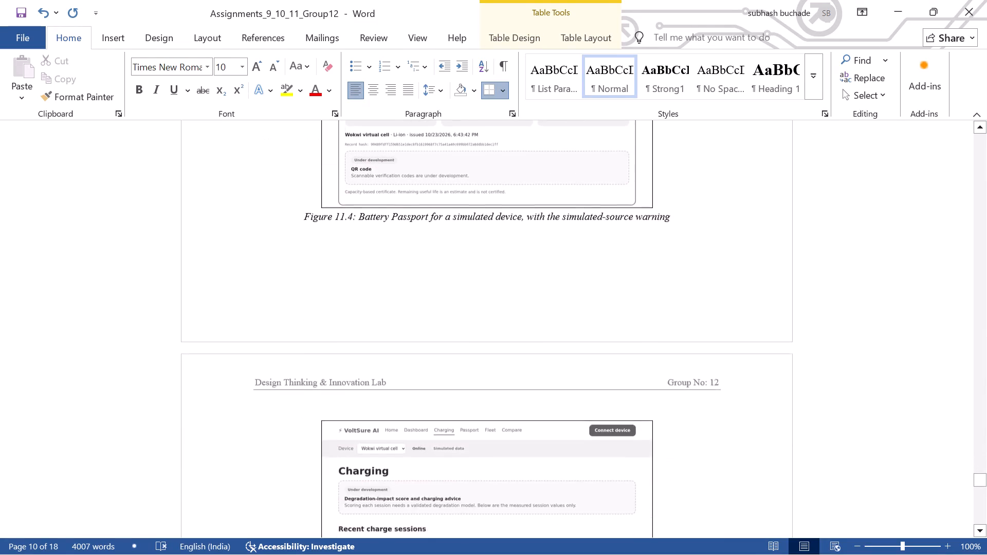
pyautogui.scroll(-13, 546, 447)
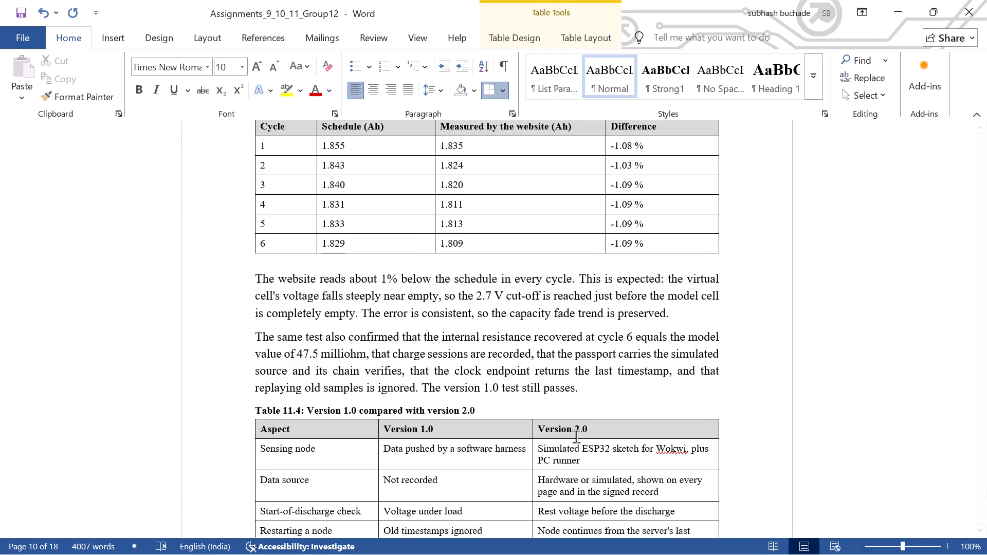
pyautogui.scroll(1, 576, 436)
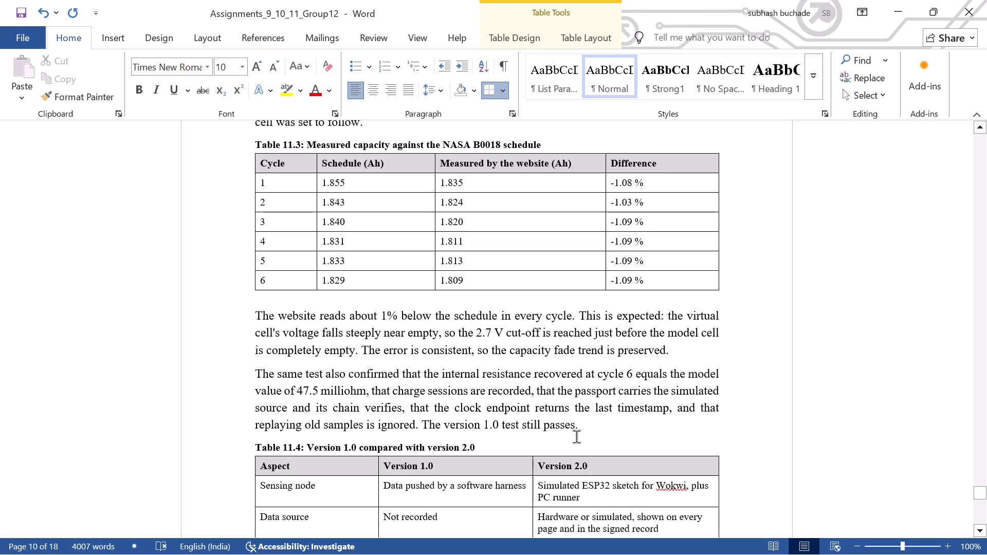
pyautogui.scroll(-4, 576, 436)
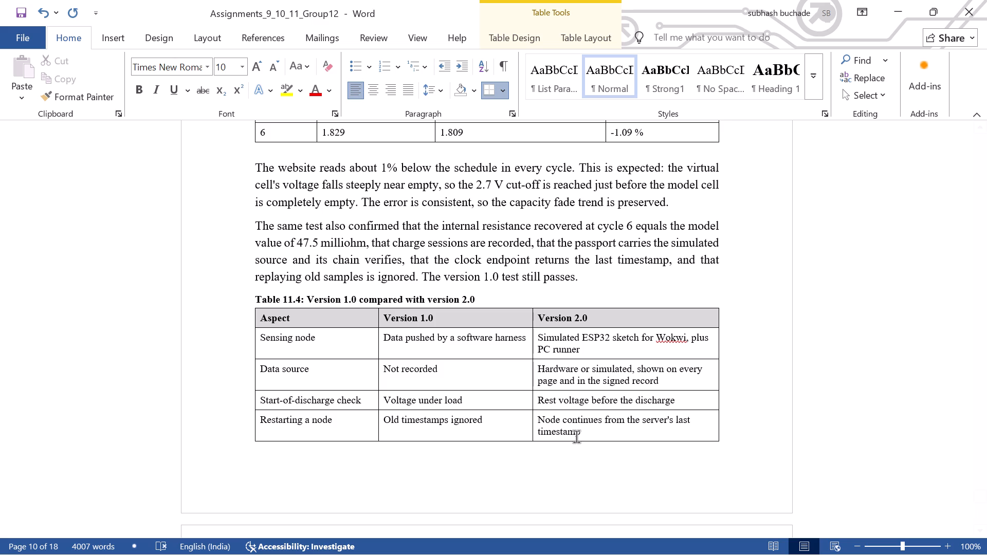
pyautogui.scroll(-5, 576, 436)
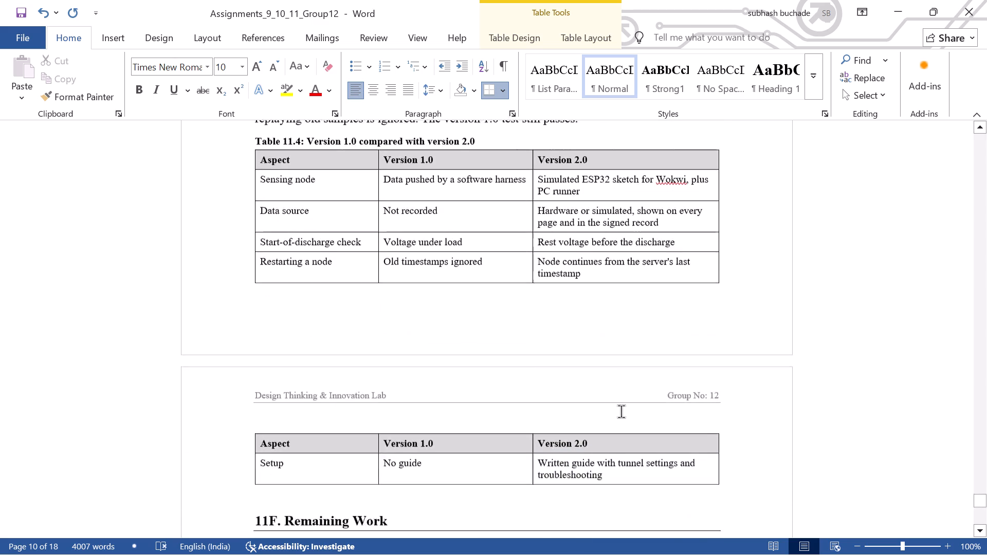
pyautogui.scroll(-3, 621, 411)
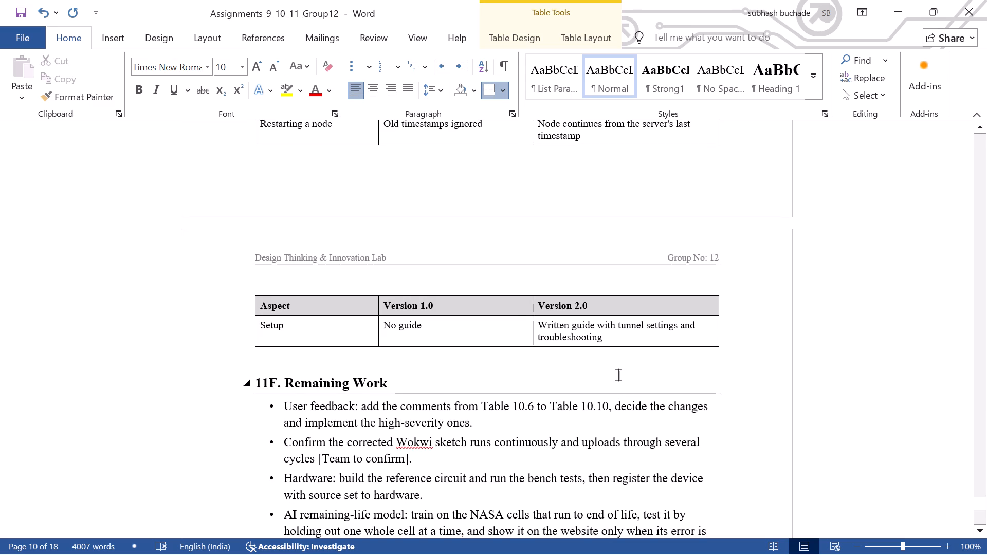
pyautogui.scroll(-5, 610, 375)
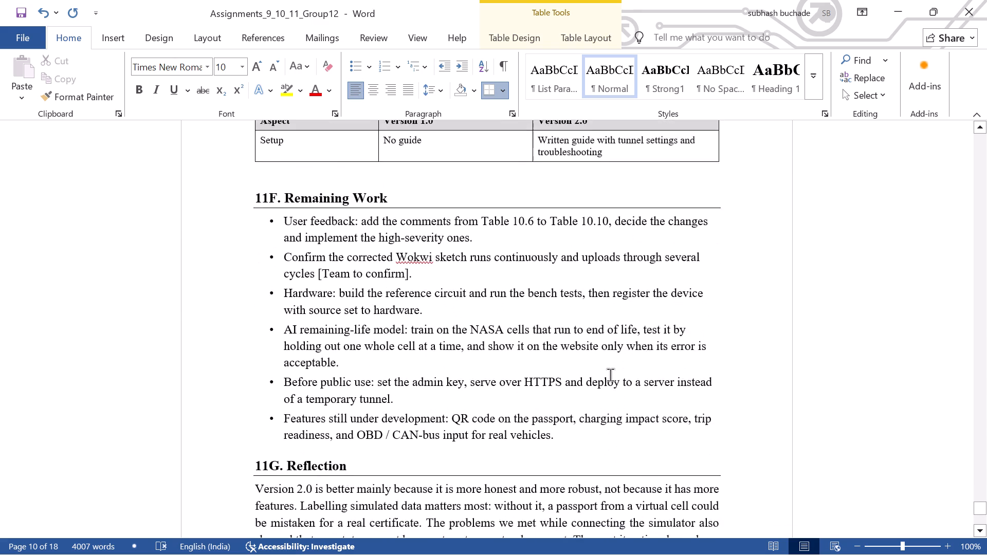
pyautogui.scroll(-20, 610, 375)
pyautogui.scroll(-10, 610, 375)
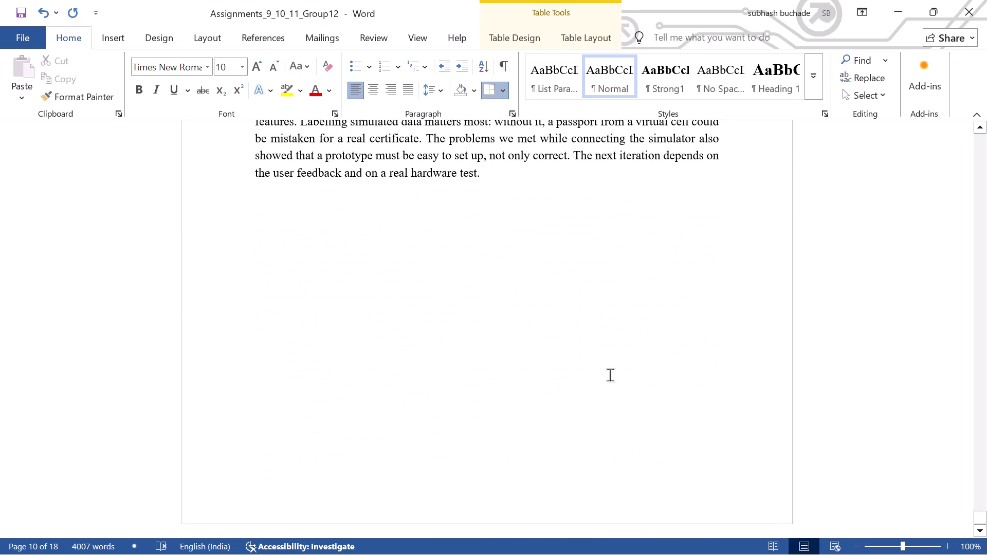
pyautogui.scroll(9, 610, 375)
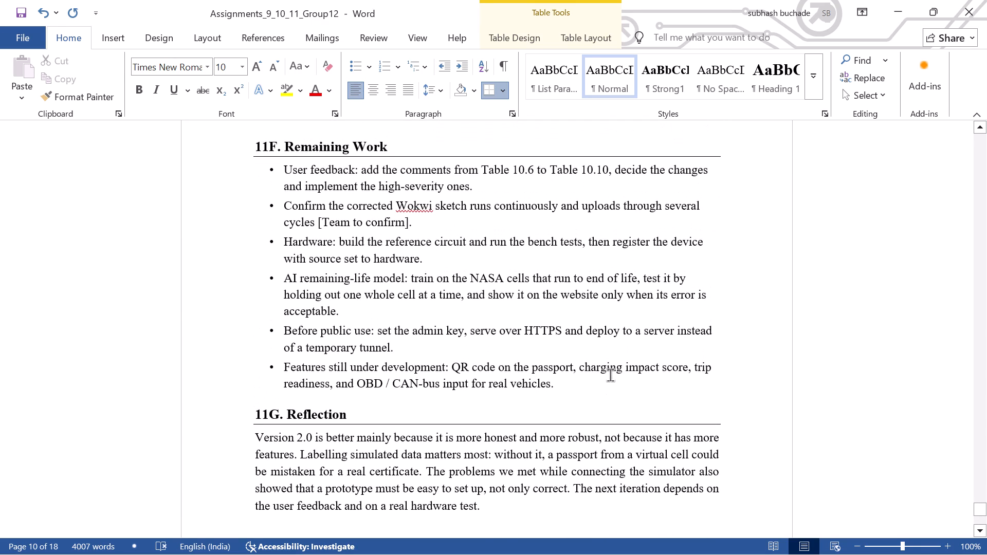
pyautogui.scroll(4, 610, 375)
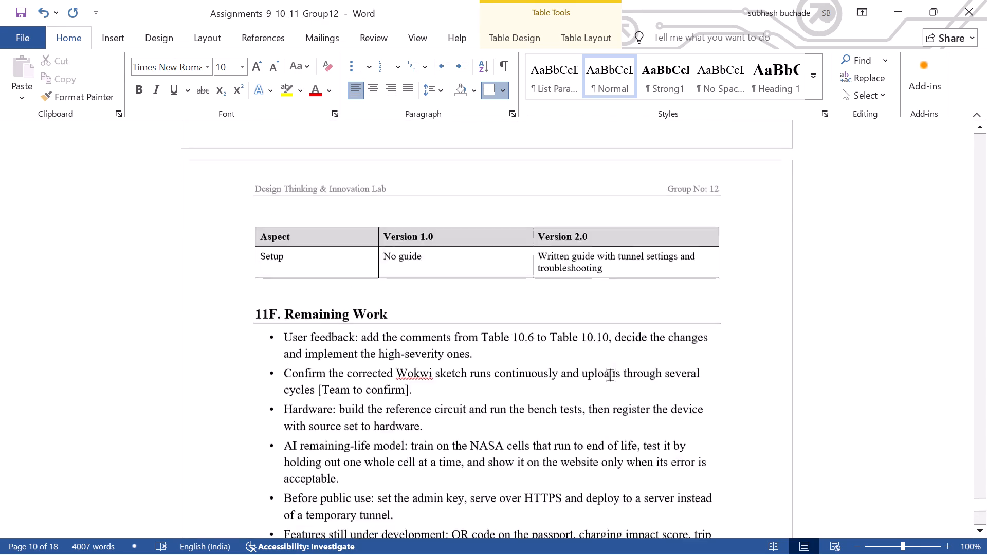
# Check back through Assignment 11 to the findings in Table 10.10, examining the A8 rows and other blank bracketed fields.
pyautogui.scroll(19, 610, 375)
pyautogui.scroll(7, 610, 375)
pyautogui.scroll(14, 610, 375)
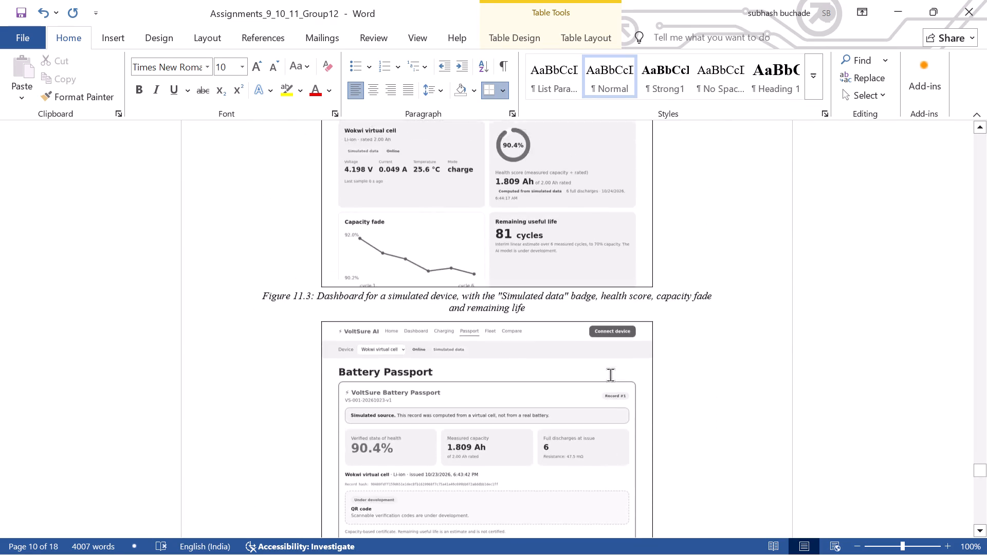
pyautogui.scroll(20, 610, 375)
pyautogui.scroll(5, 610, 375)
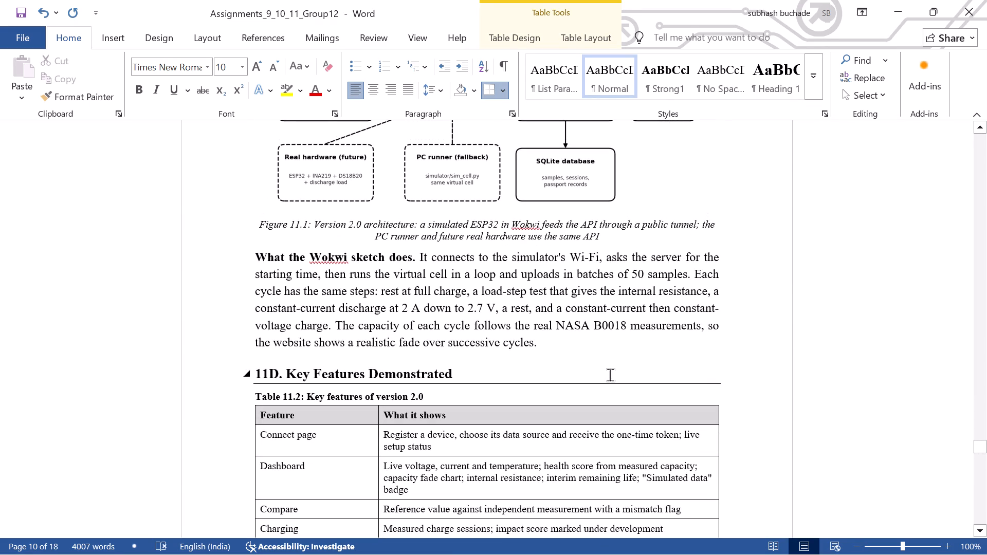
pyautogui.scroll(20, 610, 375)
pyautogui.scroll(1, 610, 375)
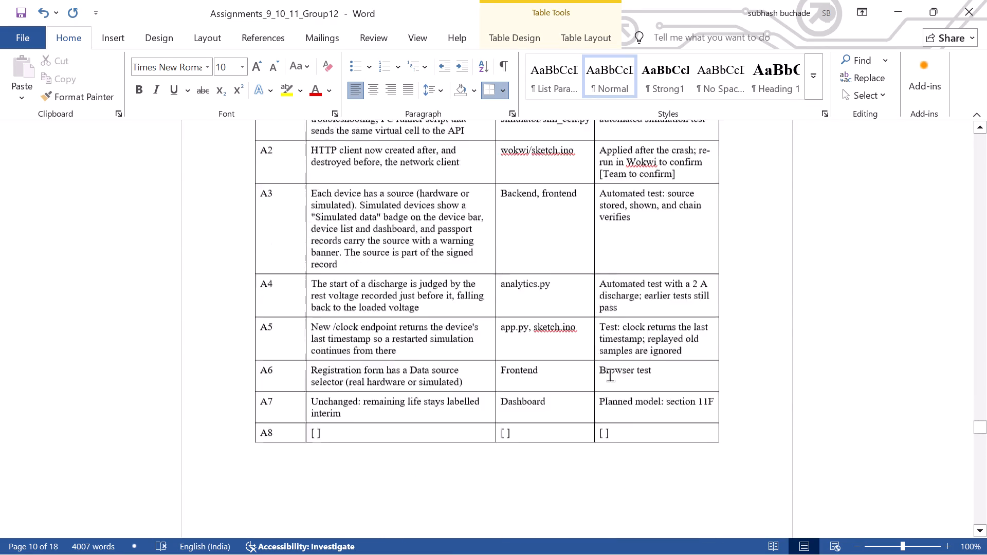
pyautogui.scroll(20, 610, 375)
pyautogui.scroll(8, 610, 375)
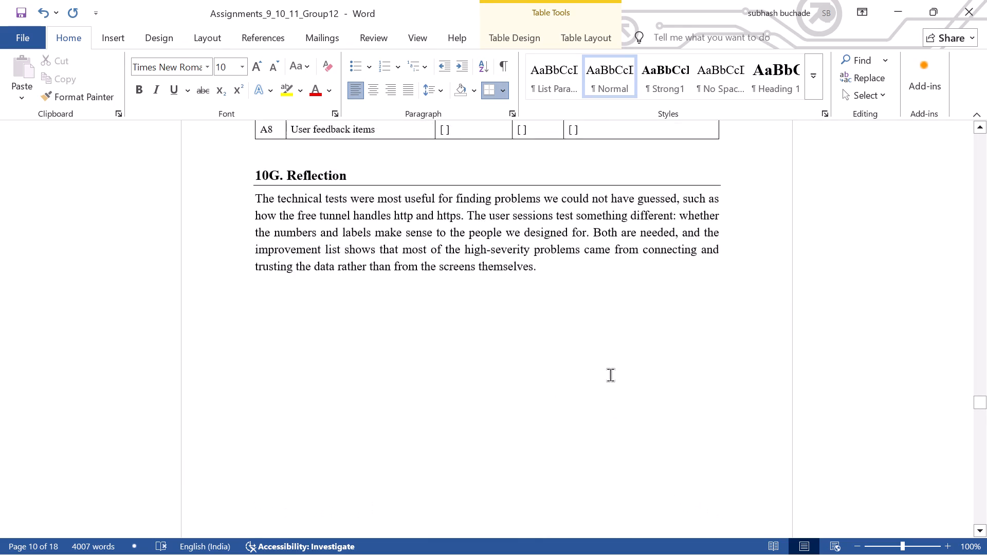
pyautogui.scroll(4, 610, 375)
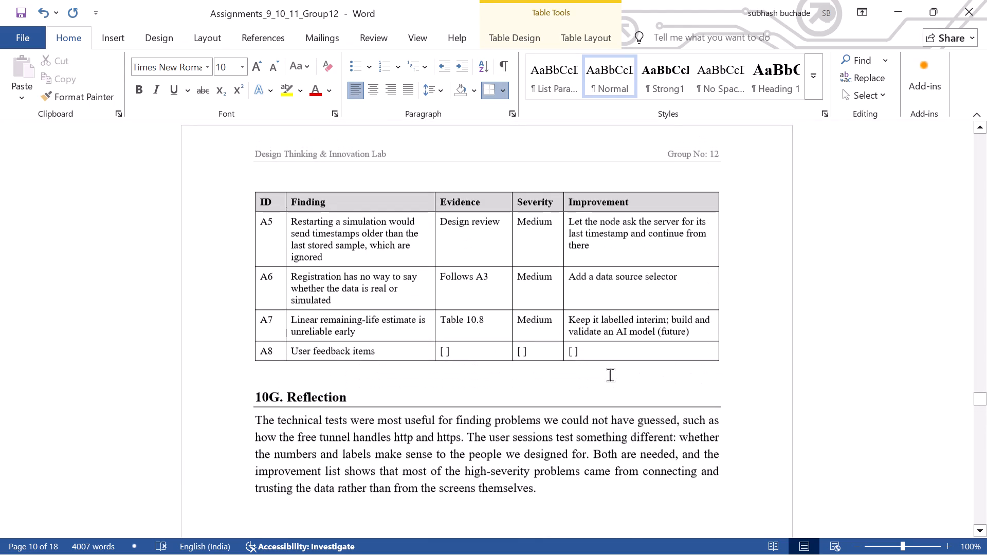
pyautogui.scroll(1, 610, 375)
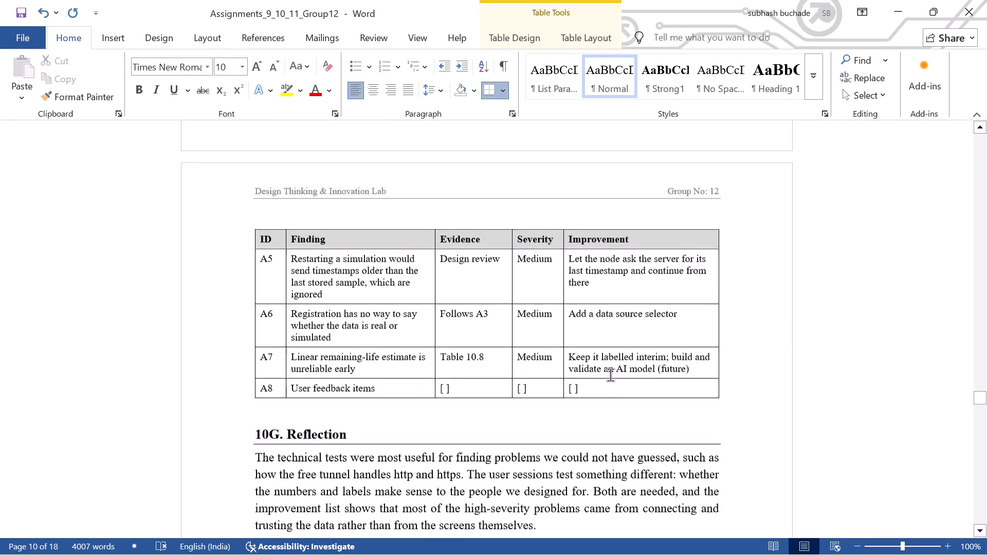
pyautogui.scroll(5, 610, 375)
pyautogui.scroll(-4, 610, 375)
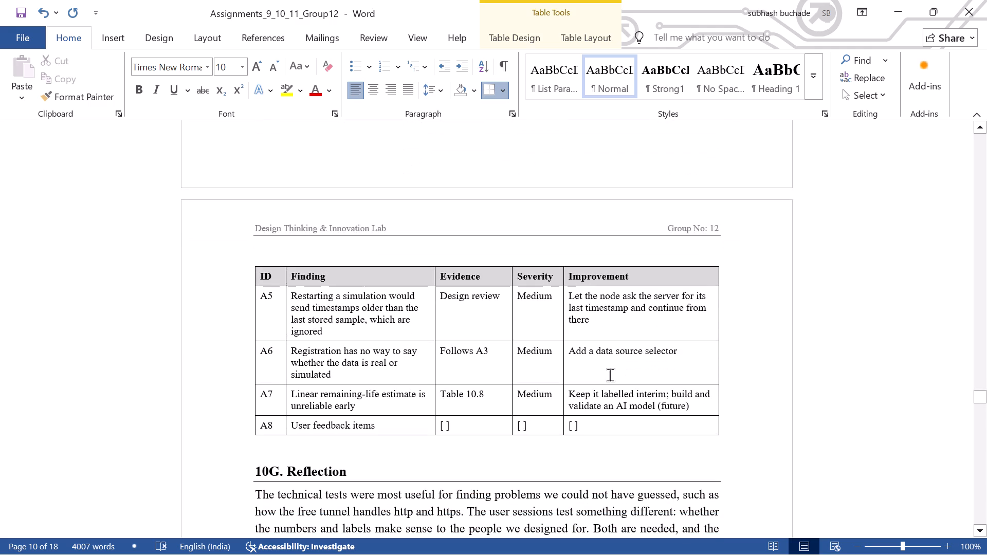
pyautogui.scroll(6, 610, 375)
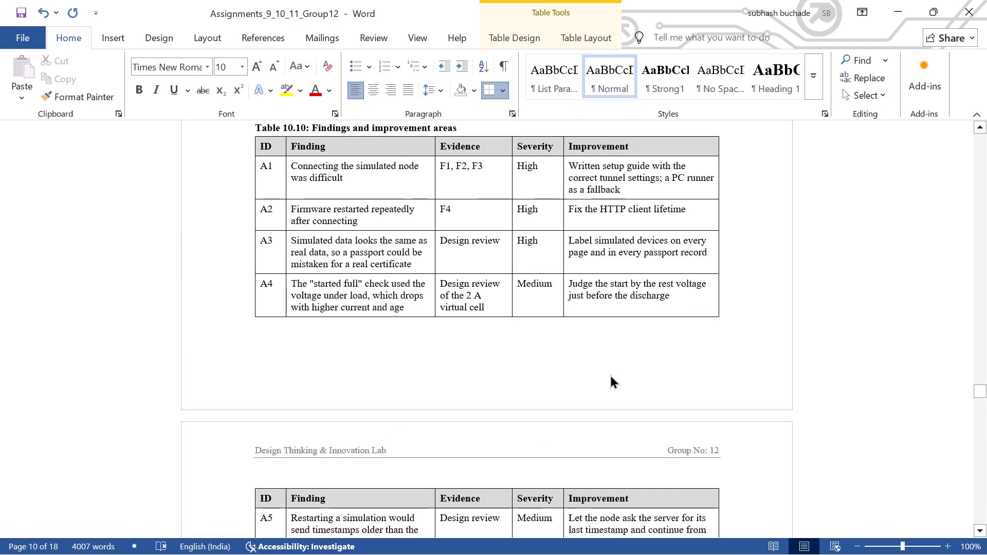
pyautogui.scroll(5, 610, 375)
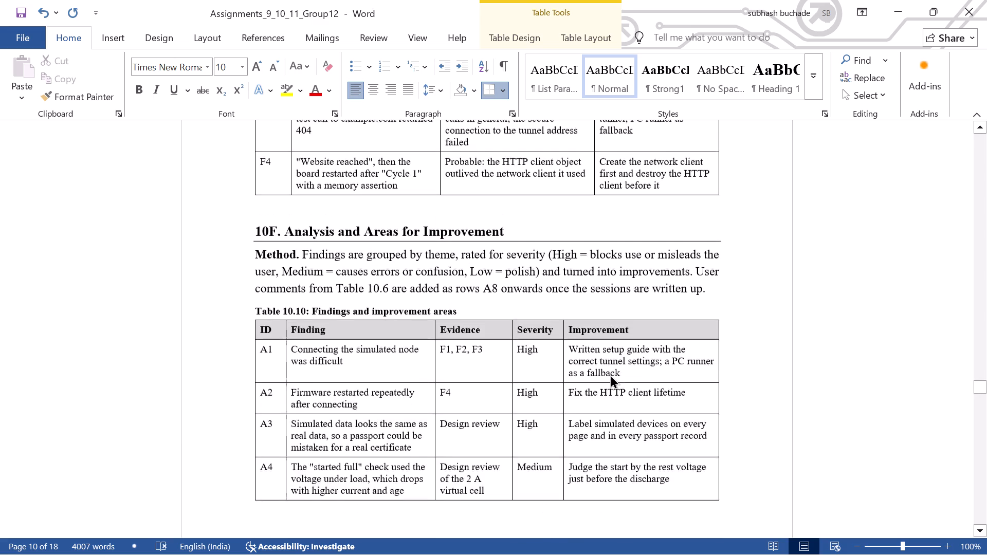
# Review Assignment 10 backwards from Table 10.9 to the task results in Table 10.4, examining which ratings, comments and results need filling.
pyautogui.scroll(5, 610, 375)
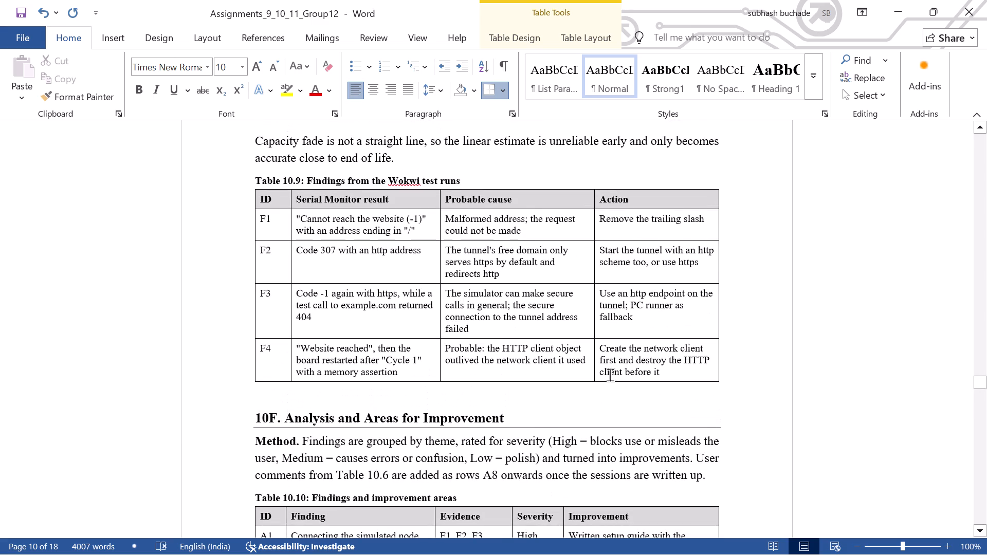
pyautogui.scroll(-2, 610, 375)
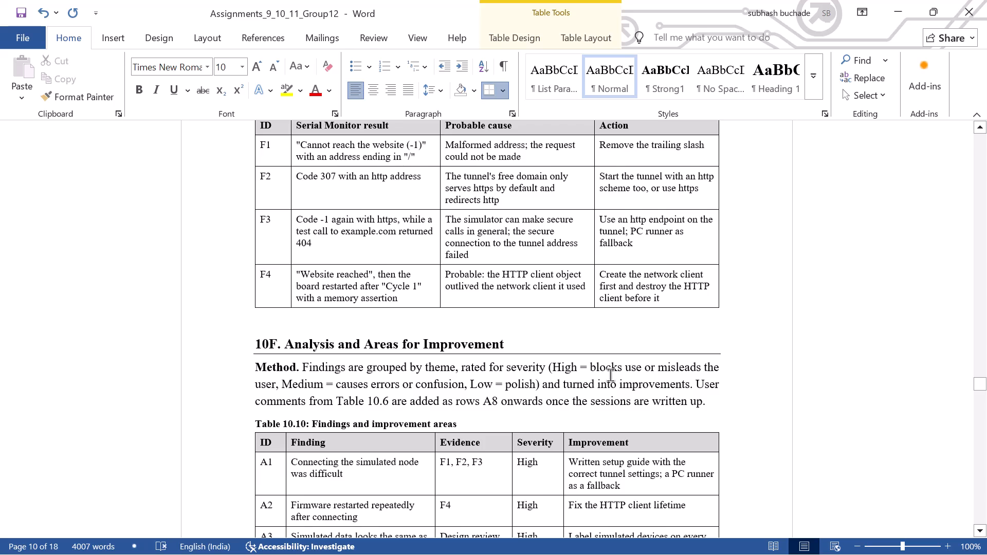
pyautogui.scroll(5, 610, 375)
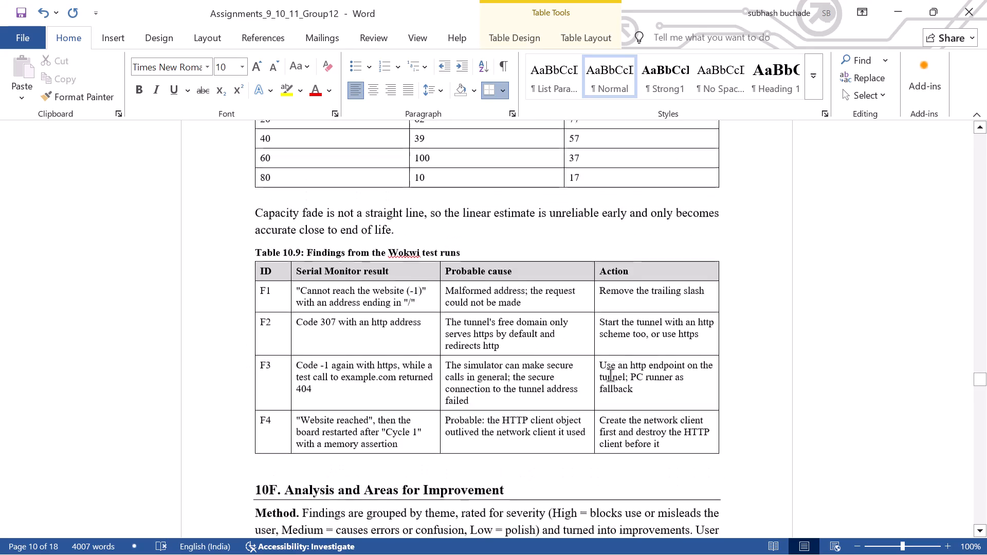
pyautogui.scroll(3, 610, 375)
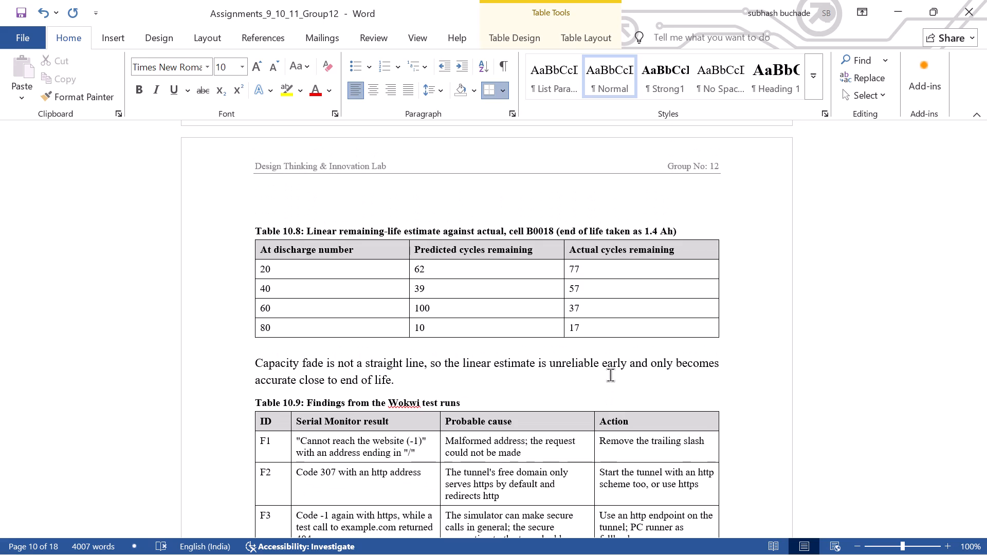
pyautogui.scroll(8, 610, 375)
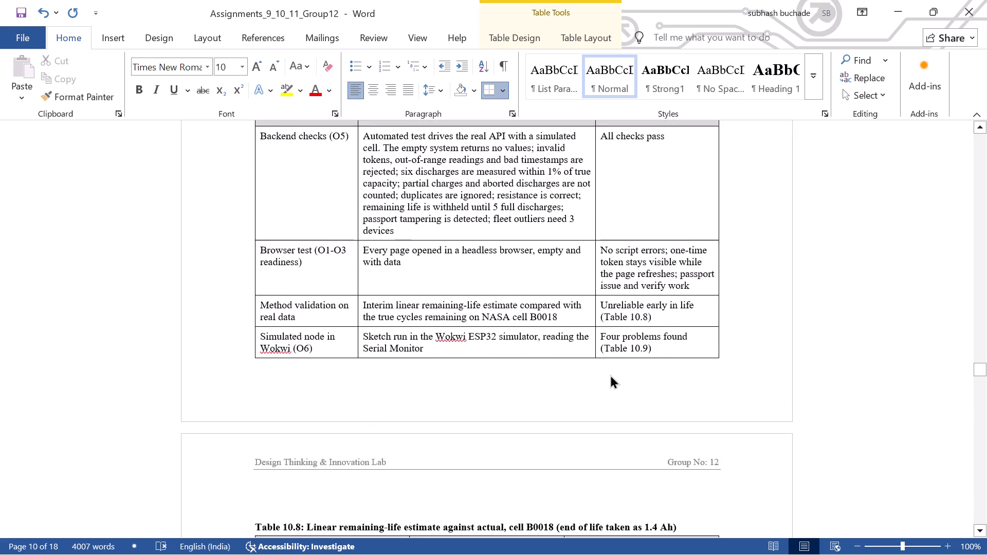
pyautogui.scroll(3, 610, 375)
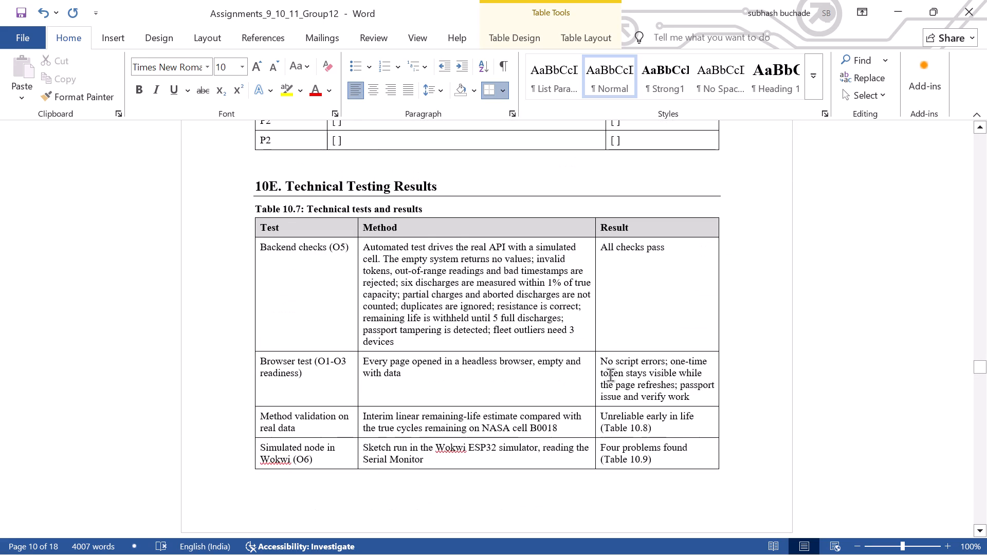
pyautogui.scroll(2, 610, 375)
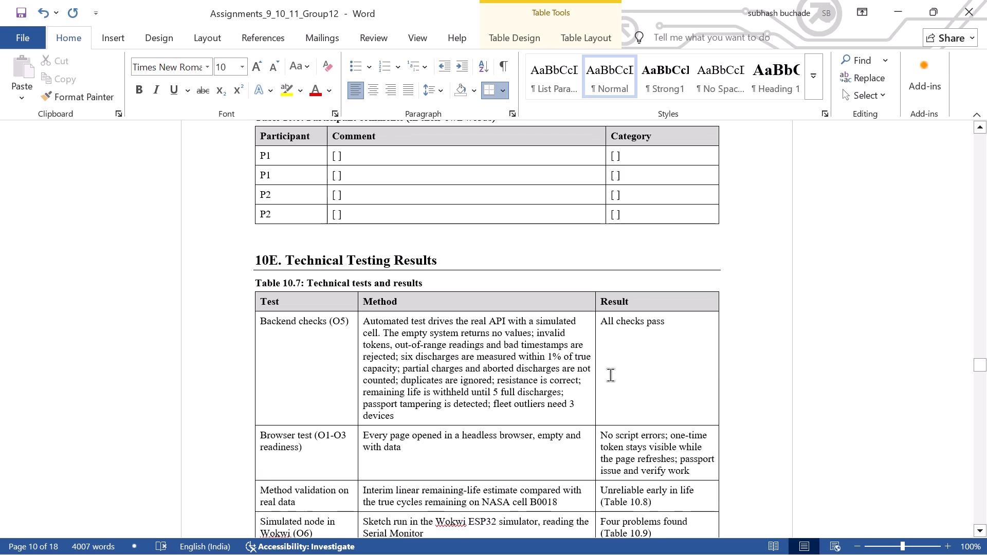
pyautogui.scroll(3, 610, 375)
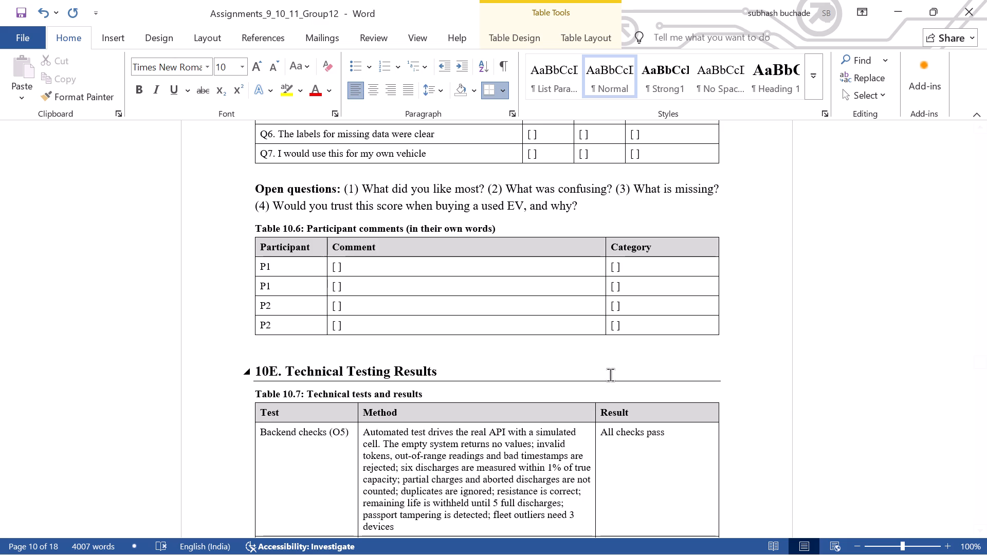
pyautogui.scroll(2, 750, 254)
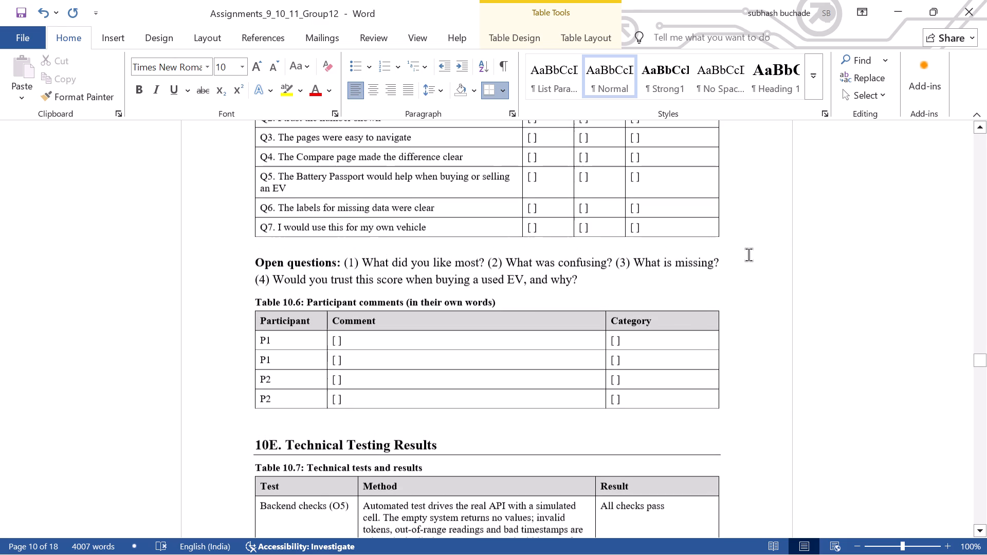
pyautogui.scroll(3, 748, 254)
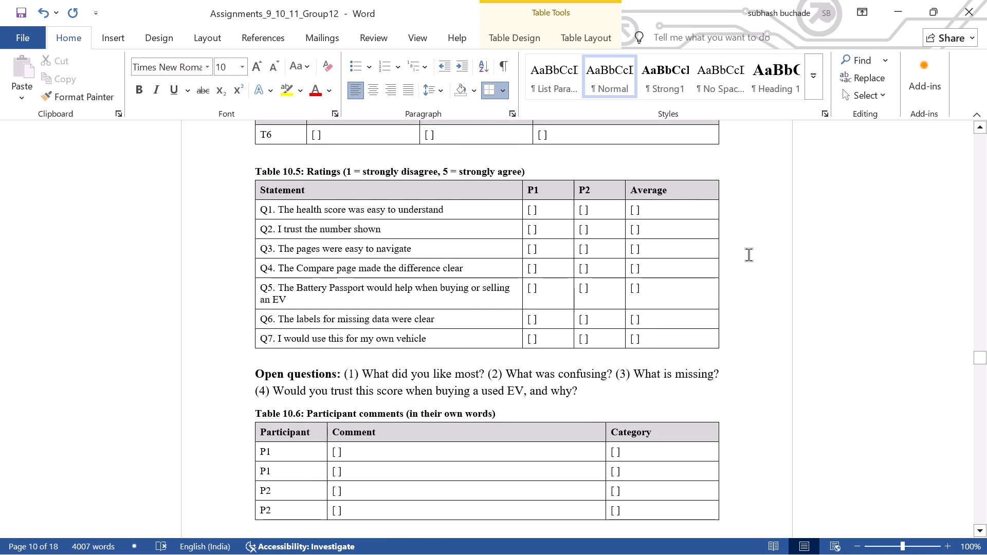
pyautogui.scroll(-1, 748, 254)
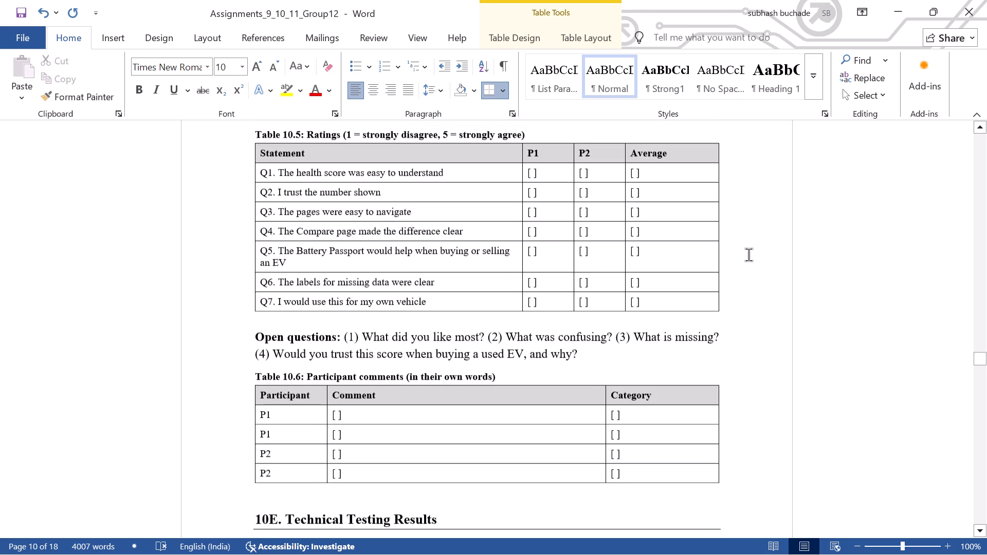
pyautogui.scroll(3, 748, 254)
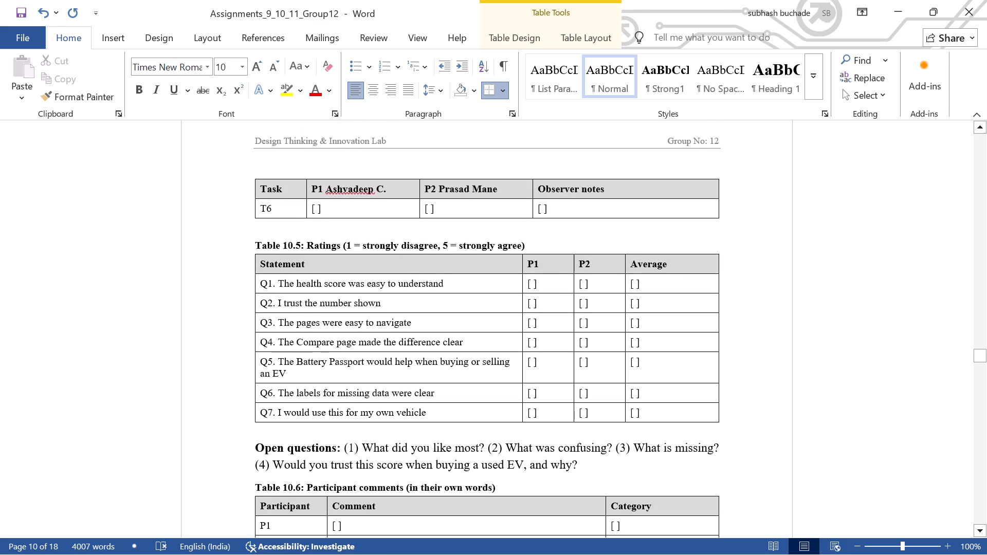
pyautogui.scroll(6, 748, 254)
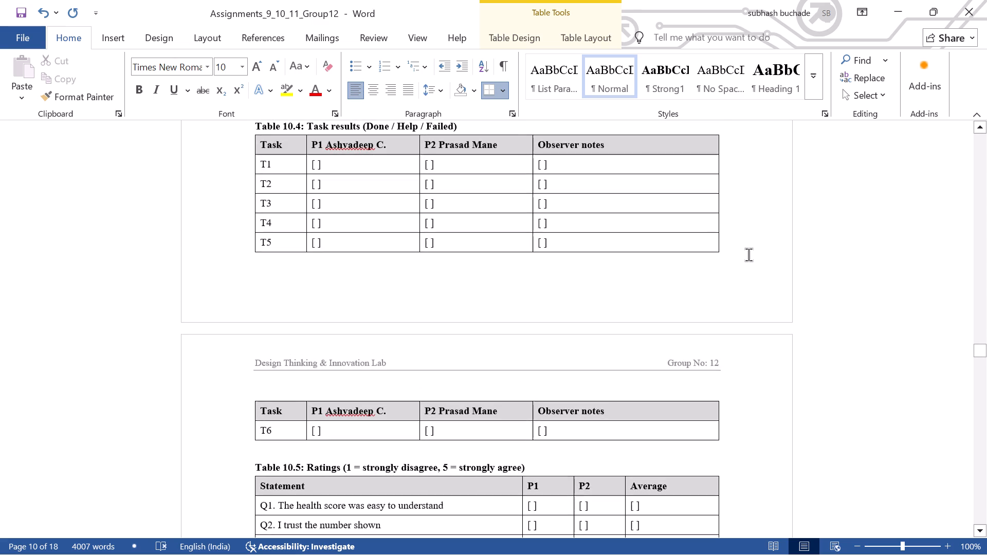
# Delete the phrase "The team fills them from the session notes:" from the introductory paragraph of section 10D.
pyautogui.scroll(3, 748, 254)
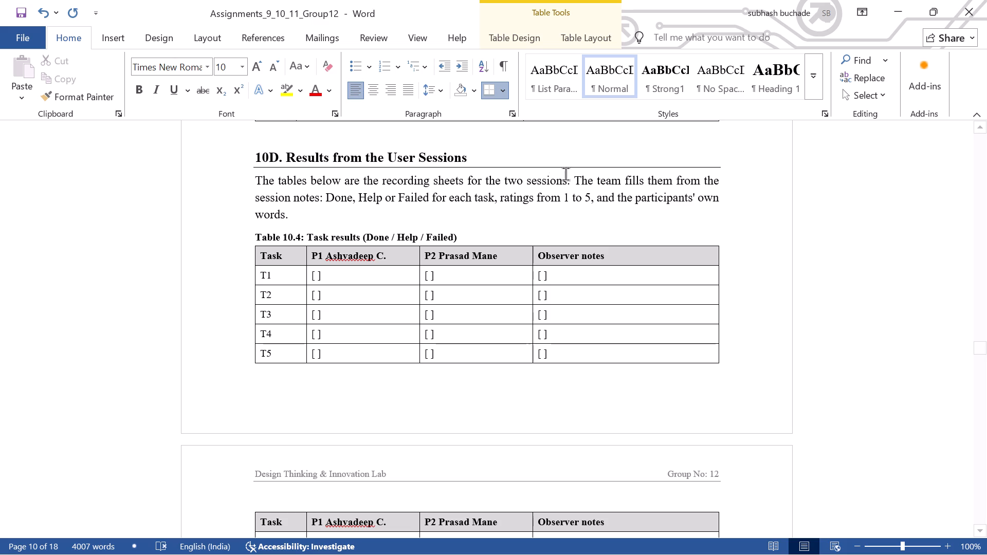
pyautogui.moveTo(573, 174); pyautogui.dragTo(365, 200)
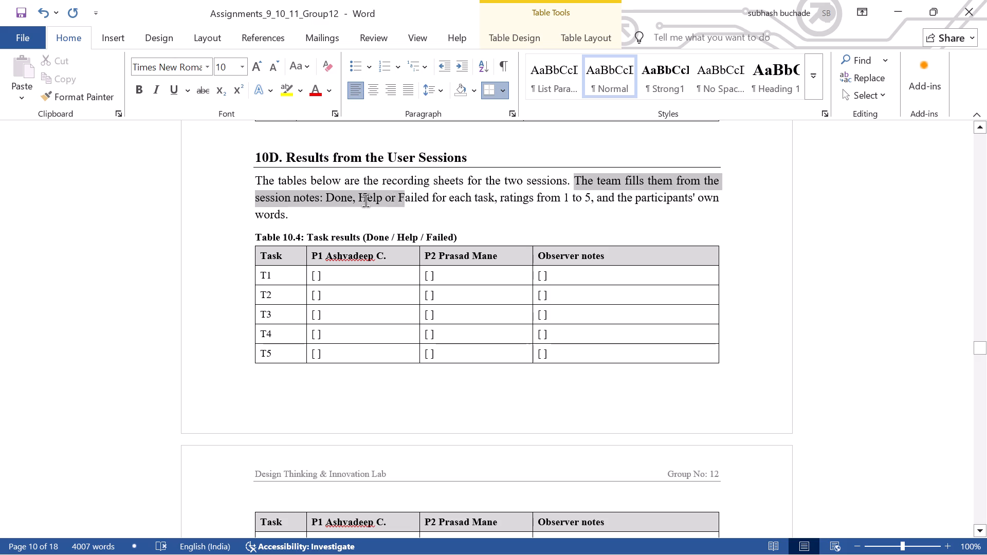
pyautogui.moveTo(365, 200); pyautogui.dragTo(322, 205)
pyautogui.press('BackSpace')
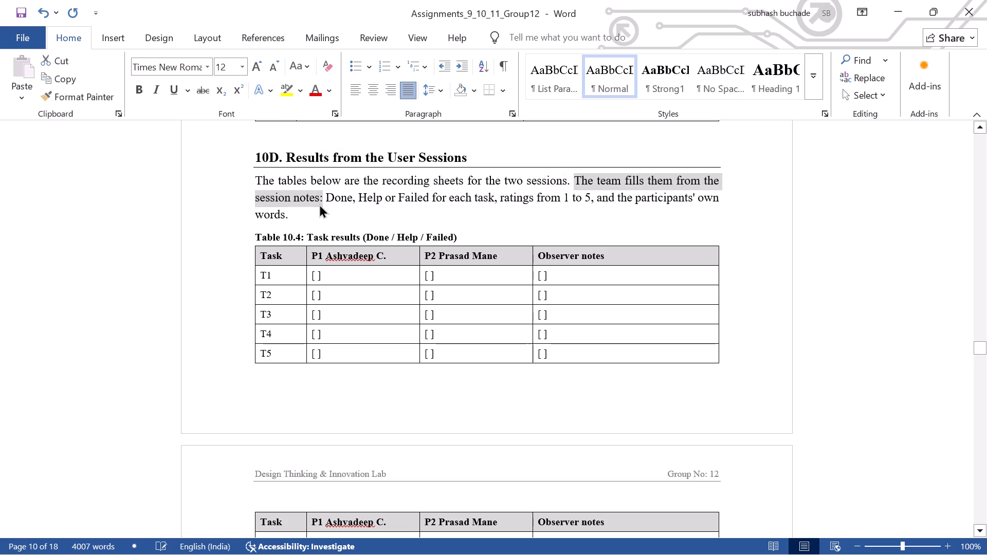
# Delete the selected phrase about session notes and the word "Done," after it from section 10D's introductory paragraph.
pyautogui.press('BackSpace')
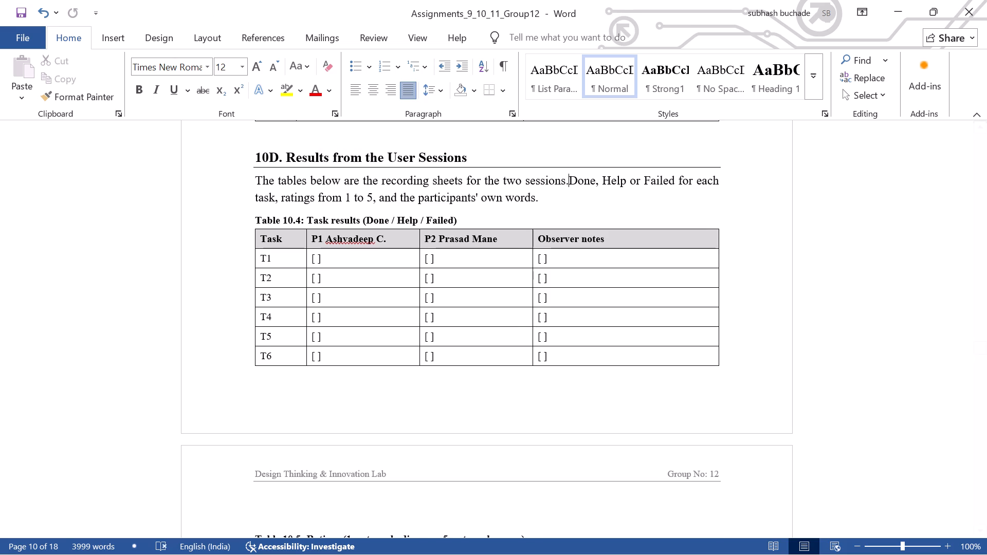
pyautogui.press('Right')
pyautogui.press('Right')
pyautogui.press('Right')
pyautogui.press('Right')
pyautogui.press('Right')
pyautogui.write('\\\\')
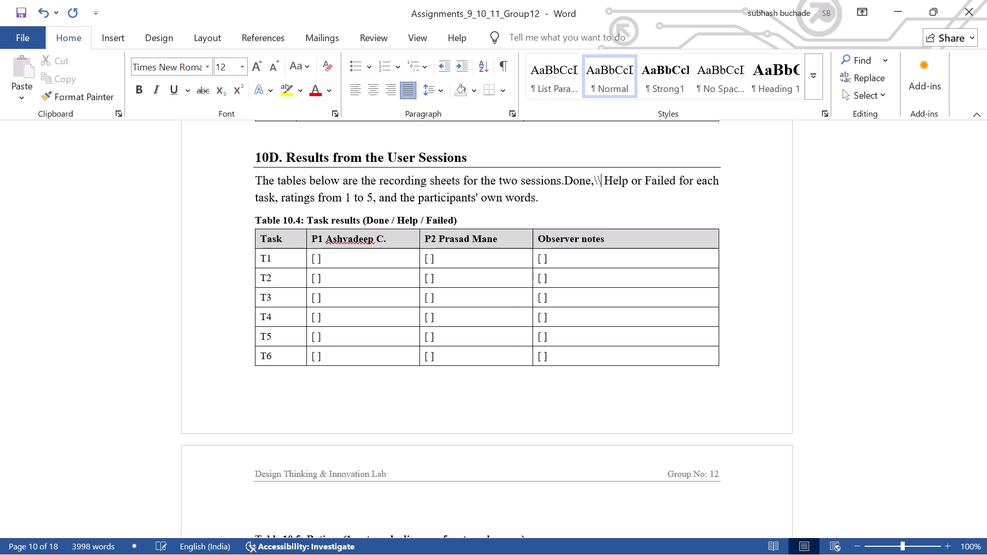
pyautogui.press('BackSpace')
pyautogui.press('BackSpace')
pyautogui.press('BackSpace')
pyautogui.press('BackSpace')
pyautogui.press('BackSpace')
pyautogui.press('BackSpace')
pyautogui.press('BackSpace')
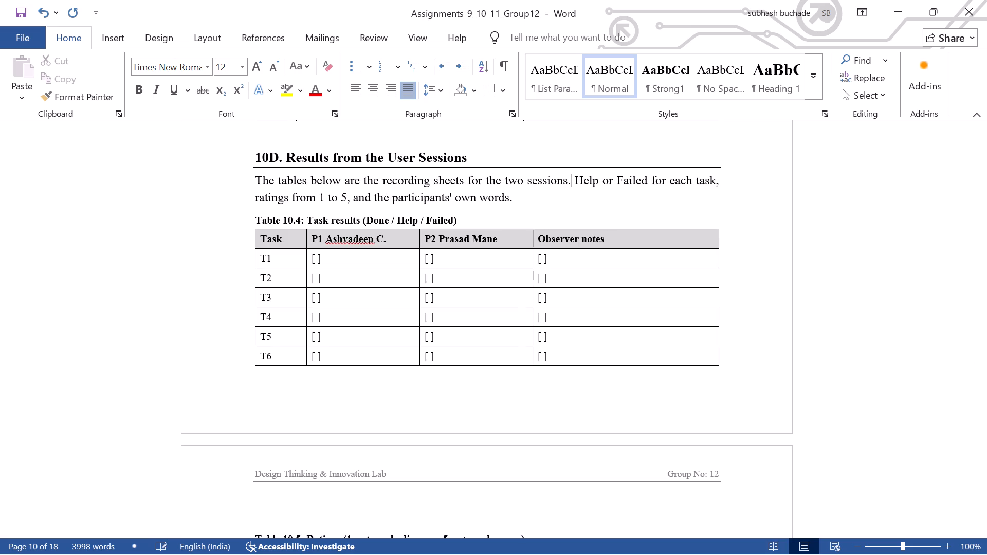
pyautogui.press('Right')
pyautogui.press('BackSpace')
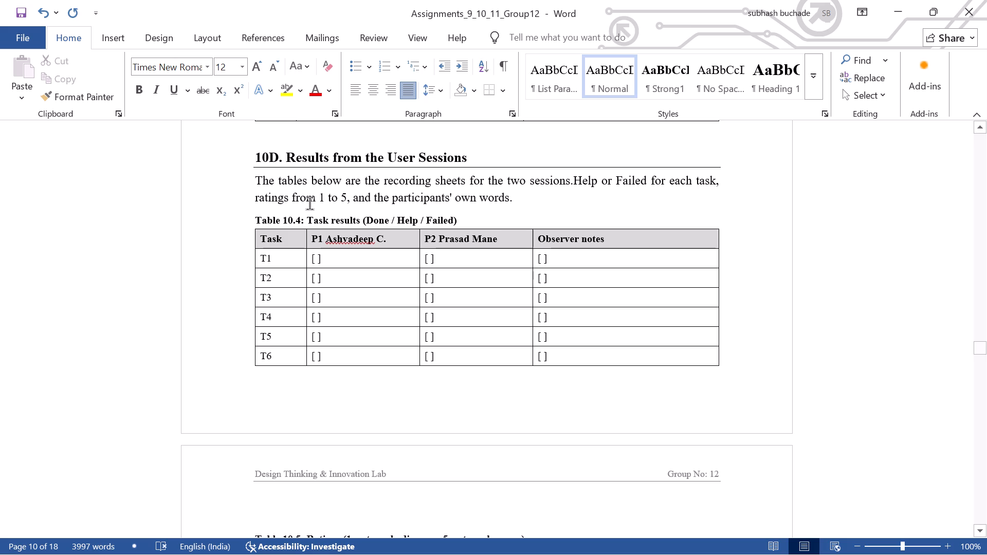
# Replace the blank brackets for P1's rating of Q1 in Table 10.5 with 4.
pyautogui.scroll(-4, 312, 203)
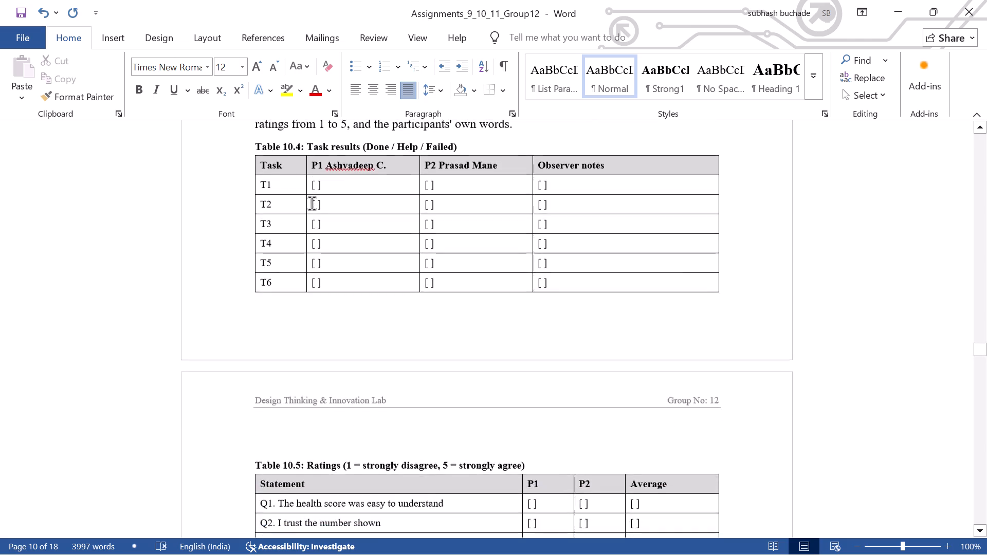
pyautogui.scroll(-4, 312, 203)
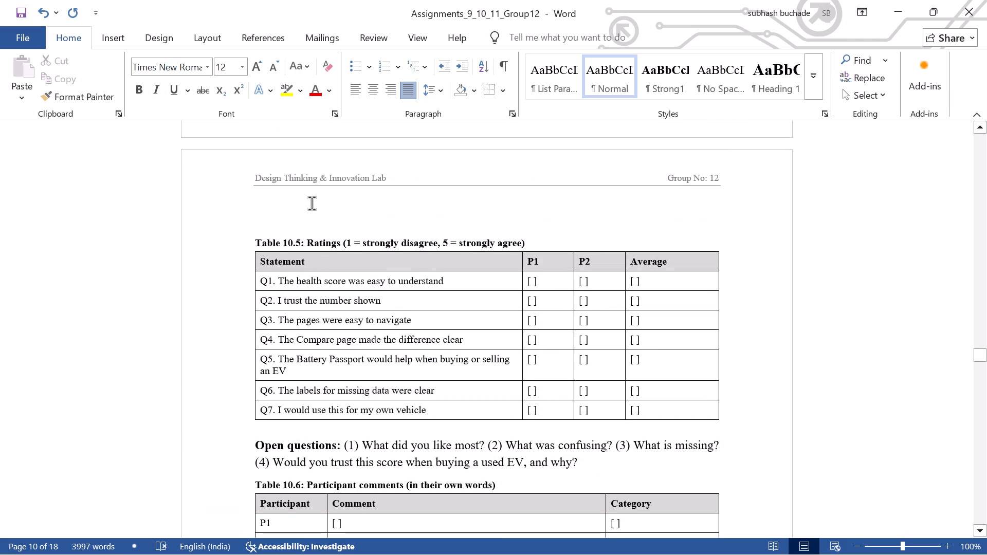
pyautogui.click(530, 281)
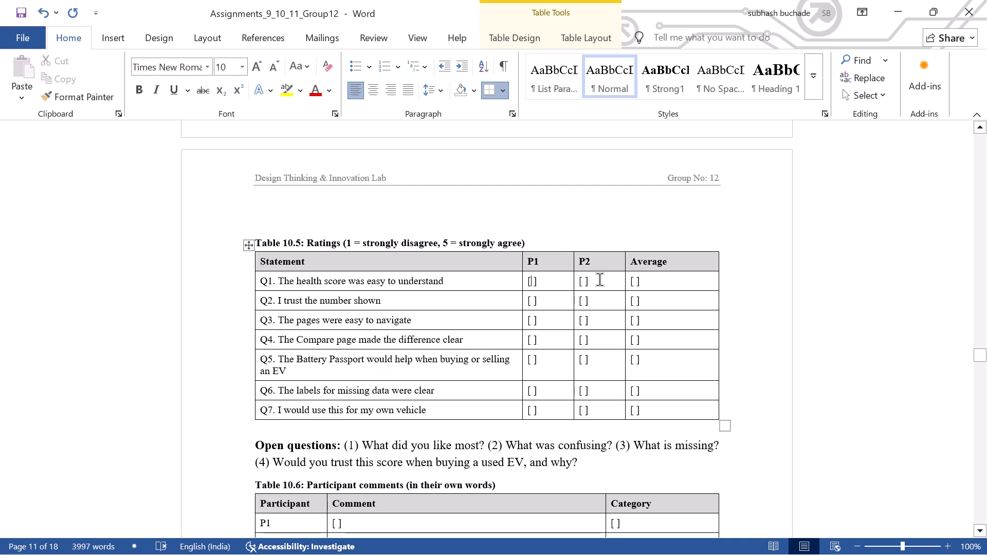
pyautogui.press('4')
pyautogui.press('Right')
pyautogui.press('BackSpace')
pyautogui.press('Right')
pyautogui.press('BackSpace')
pyautogui.press('BackSpace')
pyautogui.press('BackSpace')
pyautogui.press('4')
pyautogui.press('Right')
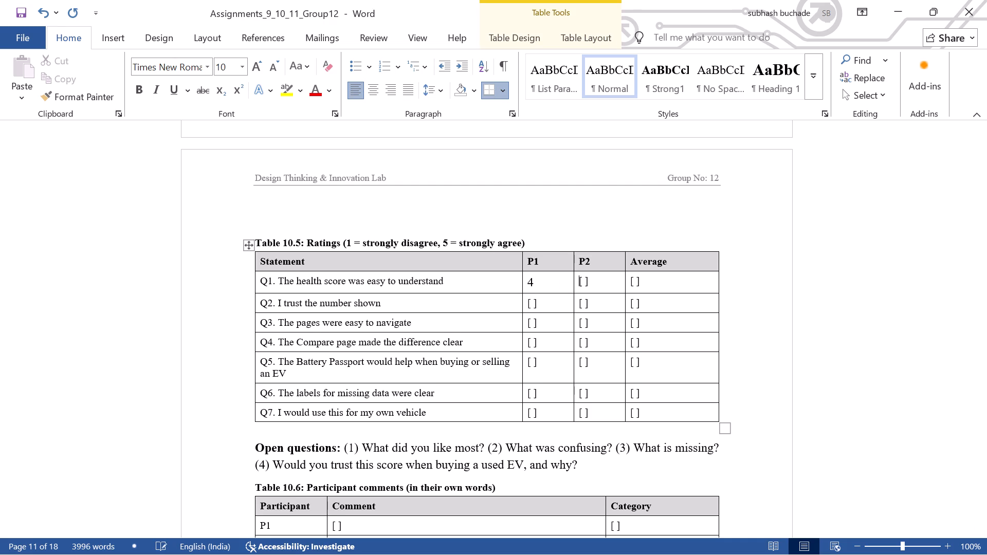
# Replace the remaining blank brackets in Table 10.5's Q1 row with a P2 rating of 4 and an average of 4.5.
pyautogui.press('Right')
pyautogui.press('Right')
pyautogui.press('Right')
pyautogui.press('BackSpace')
pyautogui.press('BackSpace')
pyautogui.press('BackSpace')
pyautogui.press('4')
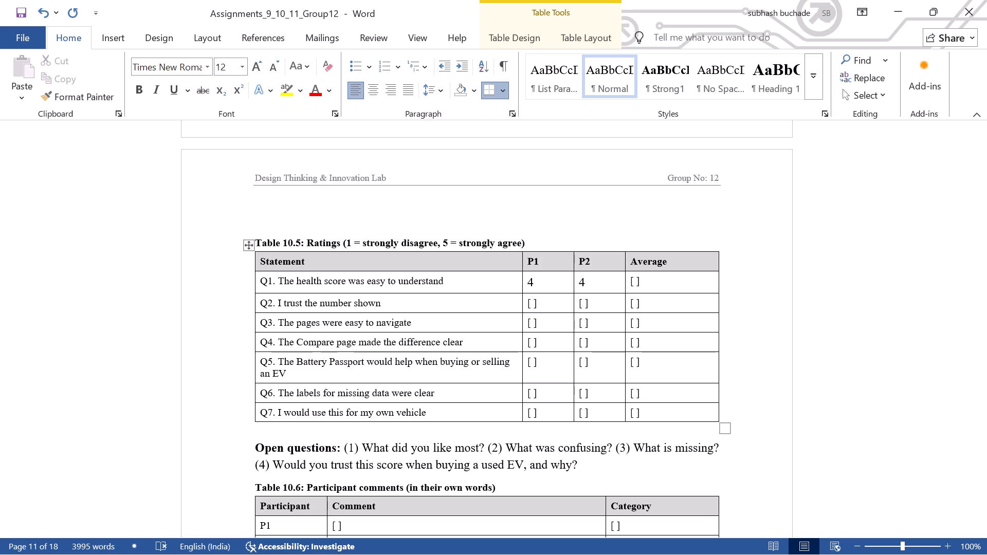
pyautogui.press('Right')
pyautogui.press('5')
pyautogui.press('Right')
pyautogui.press('BackSpace')
pyautogui.press('BackSpace')
pyautogui.press('4')
pyautogui.write('.5')
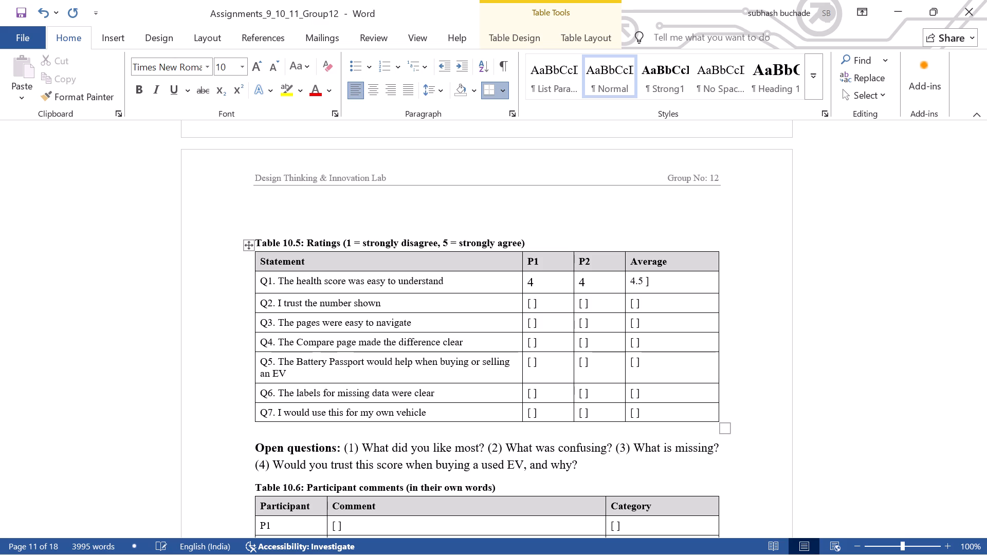
pyautogui.press('Right')
pyautogui.press('Right')
pyautogui.press('BackSpace')
pyautogui.press('BackSpace')
# Change P2's rating of Q1 in Table 10.5 to 5.
pyautogui.press('Left')
pyautogui.press('Left')
pyautogui.press('Left')
pyautogui.press('Left')
pyautogui.press('Left')
pyautogui.press('Right')
pyautogui.press('BackSpace')
pyautogui.press('5')
# Replace the blank rating brackets in Table 10.5's Q2 row with 3 for P2 and 4 for P1.
pyautogui.press('Down')
pyautogui.press('Right')
pyautogui.press('BackSpace')
pyautogui.press('BackSpace')
pyautogui.press('BackSpace')
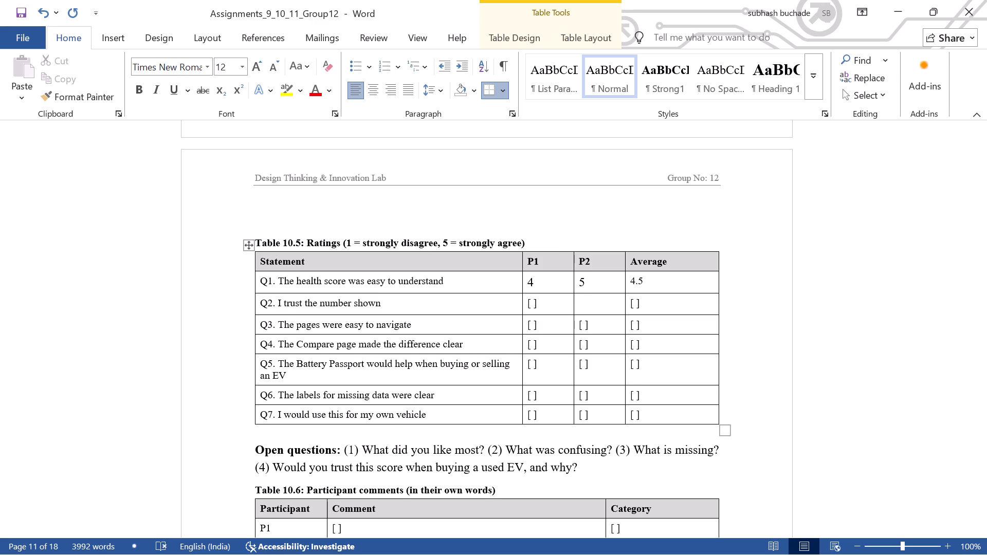
pyautogui.press('3')
pyautogui.press('Left')
pyautogui.press('Left')
pyautogui.press('Left')
pyautogui.press('Right')
pyautogui.press('BackSpace')
pyautogui.press('BackSpace')
pyautogui.press('BackSpace')
pyautogui.press('4')
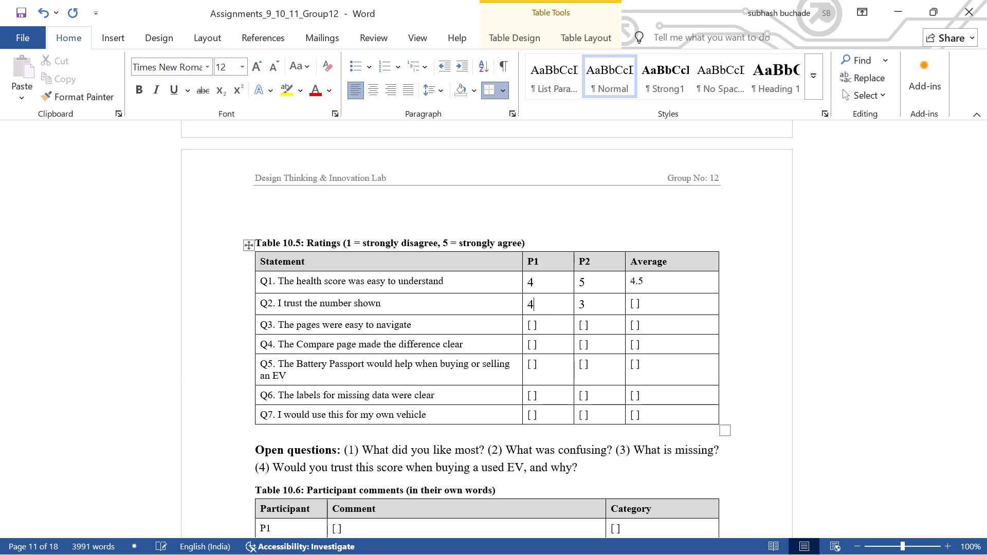
# Replace the blank average brackets for Q2 with 4 and change P2's rating of Q2 to 4.
pyautogui.press('Right')
pyautogui.press('Right')
pyautogui.press('Right')
pyautogui.press('Right')
pyautogui.press('Right')
pyautogui.press('Right')
pyautogui.press('BackSpace')
pyautogui.press('BackSpace')
pyautogui.press('BackSpace')
pyautogui.press('Left')
pyautogui.press('BackSpace')
pyautogui.press('Right')
pyautogui.press('4')
pyautogui.press('Left')
pyautogui.press('Left')
pyautogui.press('4')
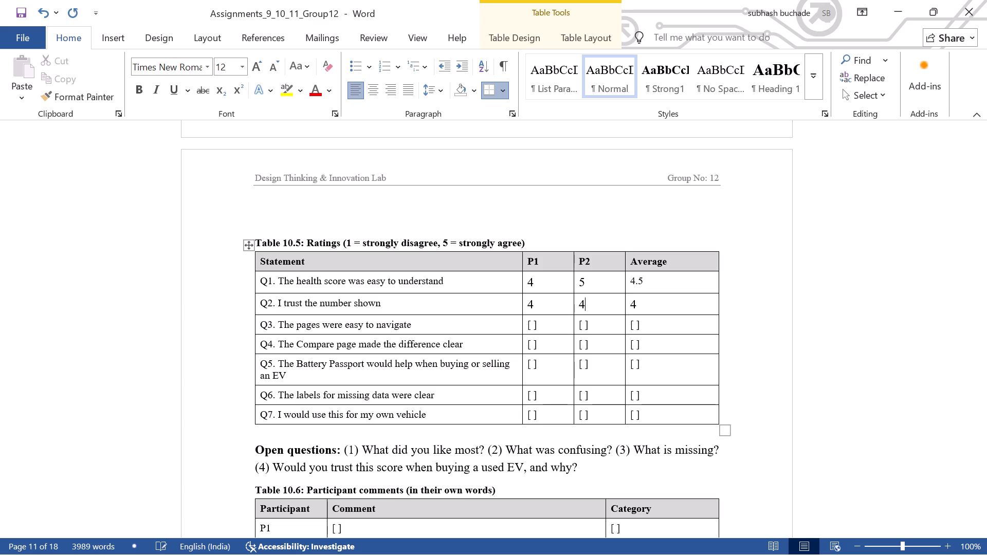
# Replace the blank brackets for P1's rating of Q3 in Table 10.5 with 4.
pyautogui.press('Down')
pyautogui.press('Left')
pyautogui.press('Left')
pyautogui.press('Left')
pyautogui.press('BackSpace')
pyautogui.press('BackSpace')
pyautogui.press('BackSpace')
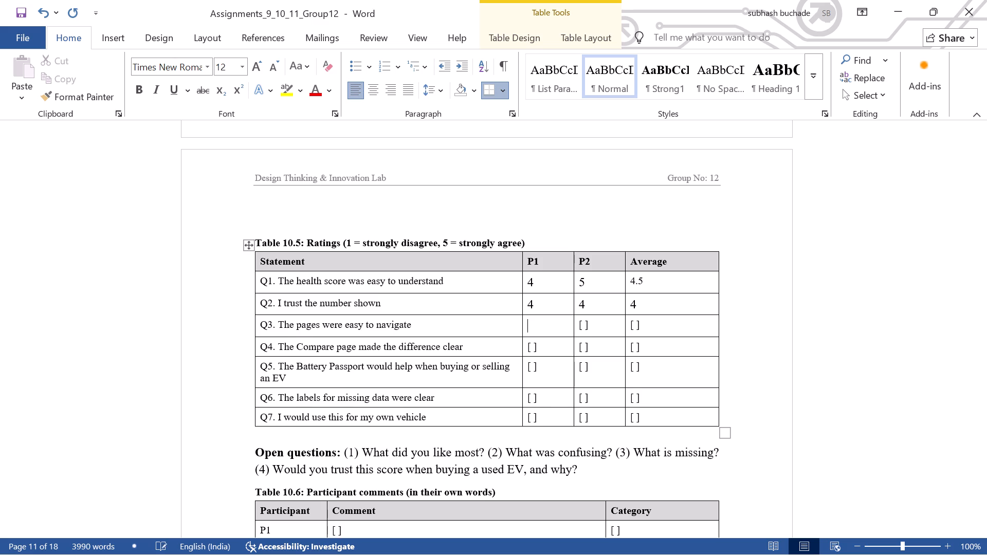
pyautogui.press('4')
pyautogui.press('BackSpace')
pyautogui.press('4')
# Replace the blank brackets for P2's rating of Q3 in Table 10.5 with 4.
pyautogui.press('Right')
pyautogui.press('Right')
pyautogui.press('Right')
pyautogui.press('BackSpace')
pyautogui.press('Right')
pyautogui.press('BackSpace')
pyautogui.press('4')
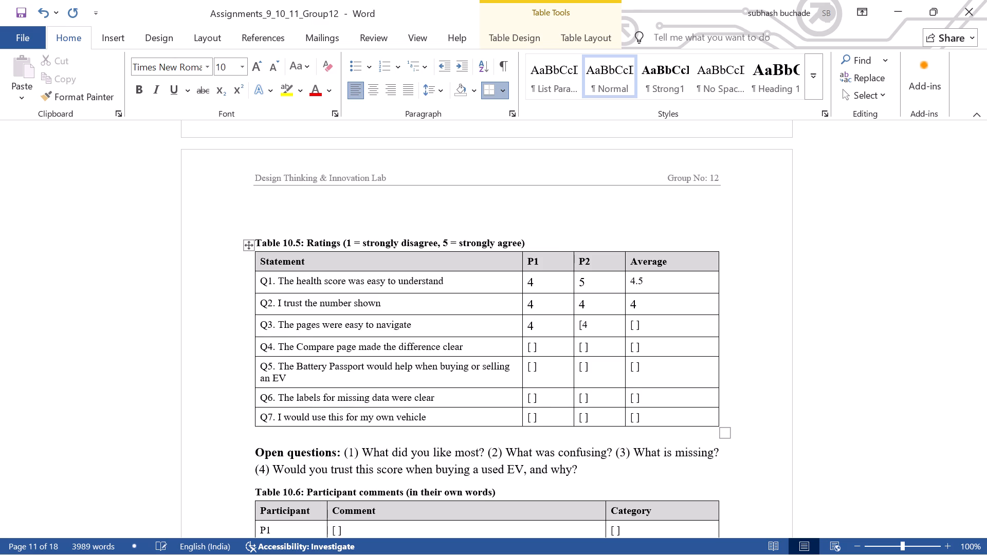
pyautogui.press('BackSpace')
pyautogui.press('BackSpace')
pyautogui.press('4')
# Replace the blank average brackets for Q3 in Table 10.5 with 4.5.
pyautogui.press('Right')
pyautogui.press('Right')
pyautogui.press('BackSpace')
pyautogui.press('Right')
pyautogui.press('Right')
pyautogui.press('BackSpace')
pyautogui.write('4.5')
# Change P2's rating of Q3 in Table 10.5 to 5.
pyautogui.press('Left')
pyautogui.press('Left')
pyautogui.press('Left')
pyautogui.press('Left')
pyautogui.press('Left')
pyautogui.press('BackSpace')
pyautogui.press('4')
pyautogui.press('BackSpace')
pyautogui.press('5')
# Replace the blank brackets for P1's rating of Q4 in Table 10.5 with 5.
pyautogui.press('Down')
pyautogui.press('Left')
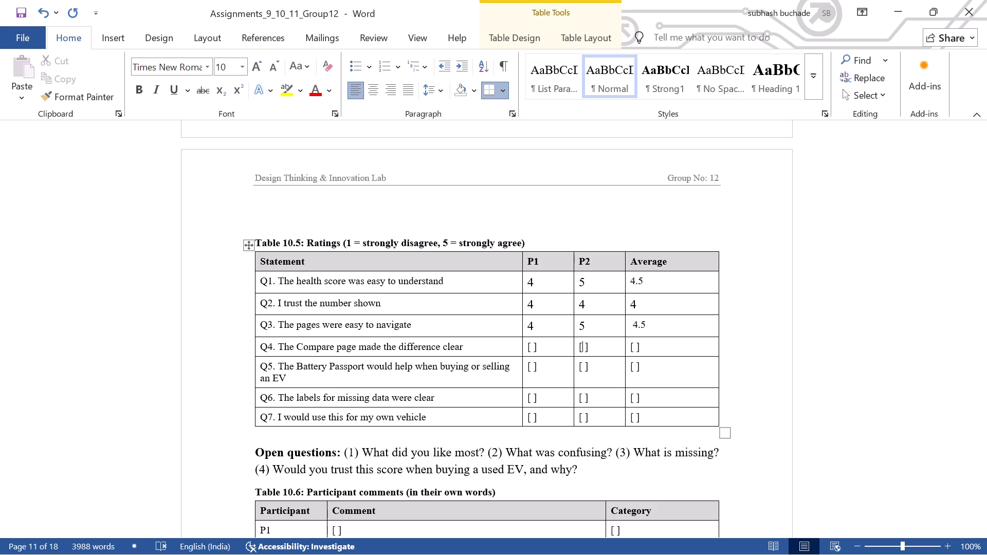
pyautogui.press('Left')
pyautogui.press('Left')
pyautogui.press('BackSpace')
pyautogui.press('BackSpace')
pyautogui.press('BackSpace')
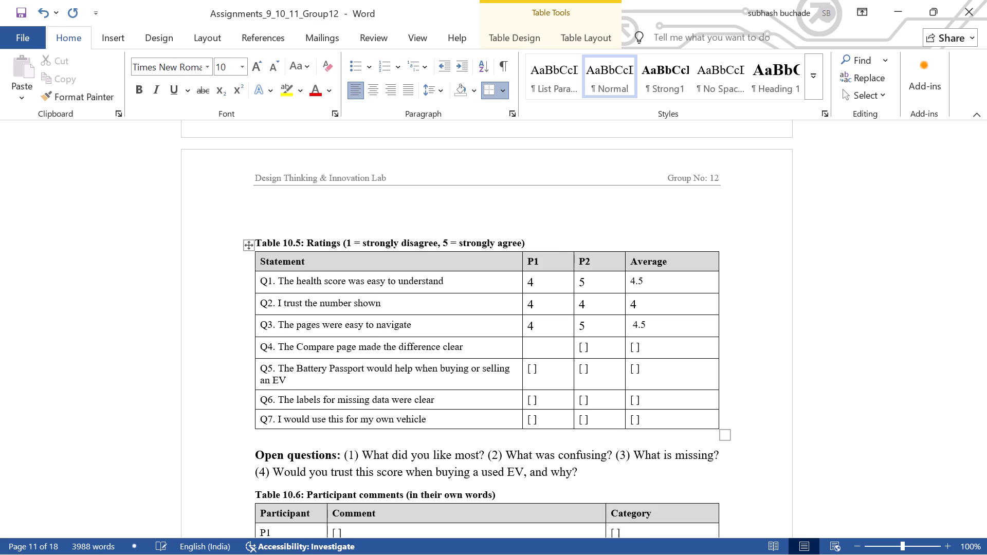
pyautogui.press('5')
# Replace the blank brackets in Q4's P2 and Average cells of Table 10.5 with 5 each.
pyautogui.press('Right')
pyautogui.press('Right')
pyautogui.press('Right')
pyautogui.press('Right')
pyautogui.press('BackSpace')
pyautogui.press('BackSpace')
pyautogui.press('Right')
pyautogui.press('Right')
pyautogui.press('Right')
pyautogui.press('Right')
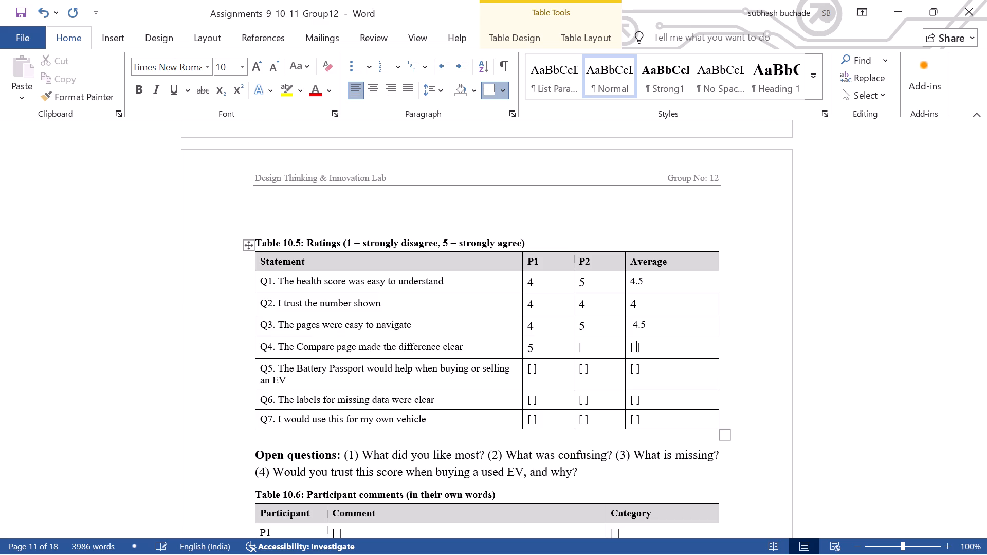
pyautogui.press('BackSpace')
pyautogui.press('BackSpace')
pyautogui.press('BackSpace')
pyautogui.press('5')
pyautogui.press('Left')
pyautogui.press('Left')
pyautogui.press('BackSpace')
pyautogui.press('5')
# Replace the blank brackets for P1's rating of Q5 in Table 10.5 with 4.
pyautogui.press('Down')
pyautogui.press('Left')
pyautogui.press('Left')
pyautogui.press('Left')
pyautogui.press('Left')
pyautogui.press('Right')
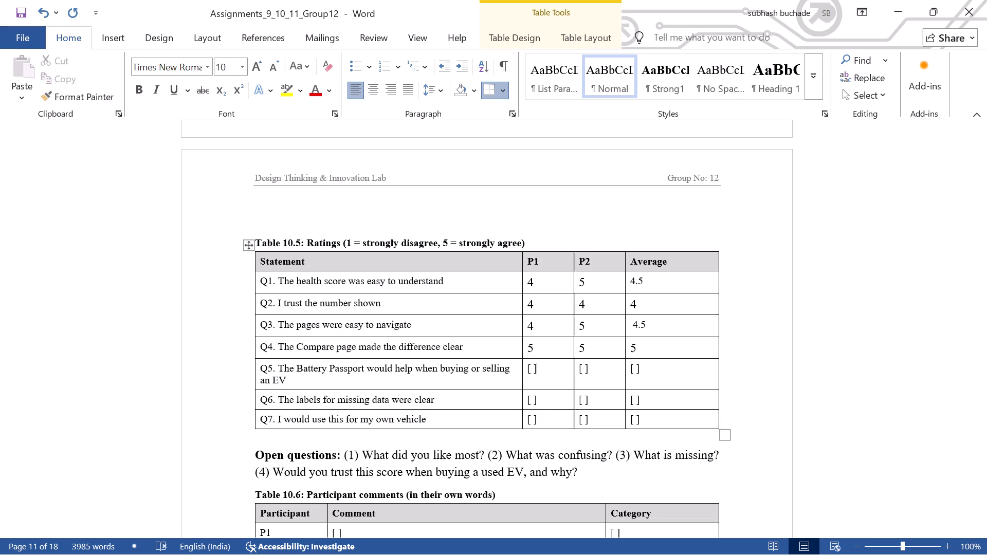
pyautogui.press('BackSpace')
pyautogui.press('BackSpace')
pyautogui.press('BackSpace')
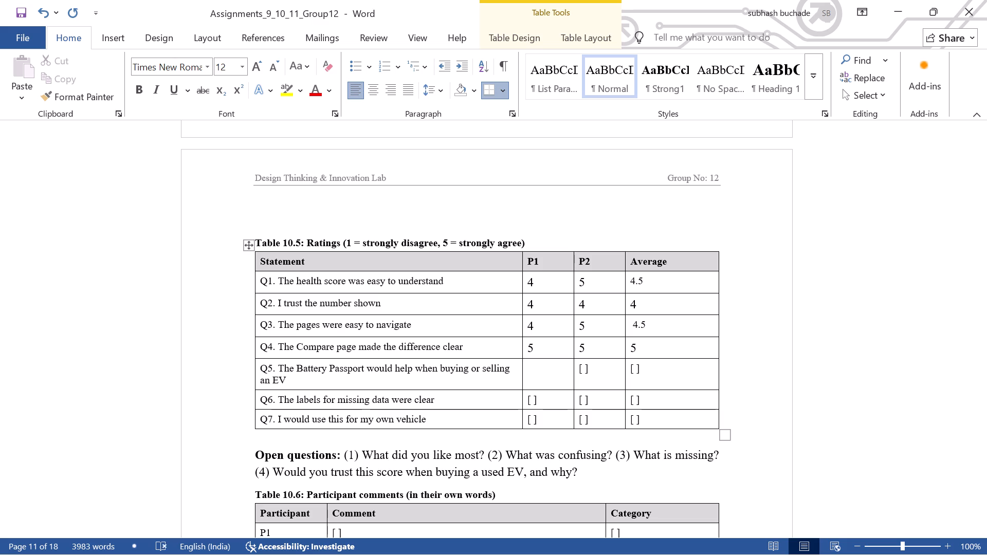
pyautogui.press('4')
# Replace the blank brackets for P2's rating of Q5 in Table 10.5 with 4.
pyautogui.press('Right')
pyautogui.press('Right')
pyautogui.press('Right')
pyautogui.press('Right')
pyautogui.press('BackSpace')
pyautogui.press('BackSpace')
pyautogui.press('BackSpace')
pyautogui.press('4')
# Remove the blank brackets from the Average cell of Q5 in Table 10.5.
pyautogui.press('Right')
pyautogui.press('Right')
pyautogui.press('Right')
pyautogui.press('Right')
pyautogui.press('BackSpace')
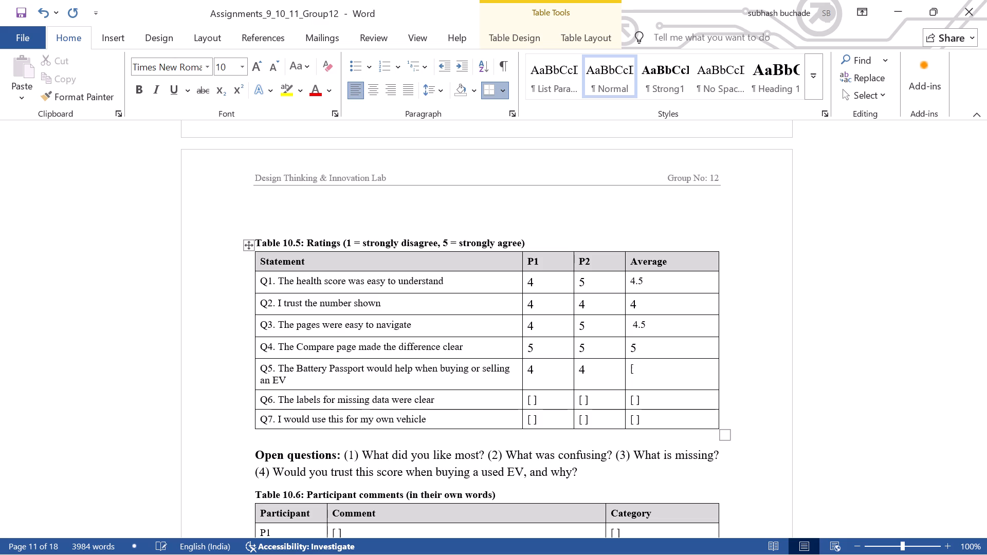
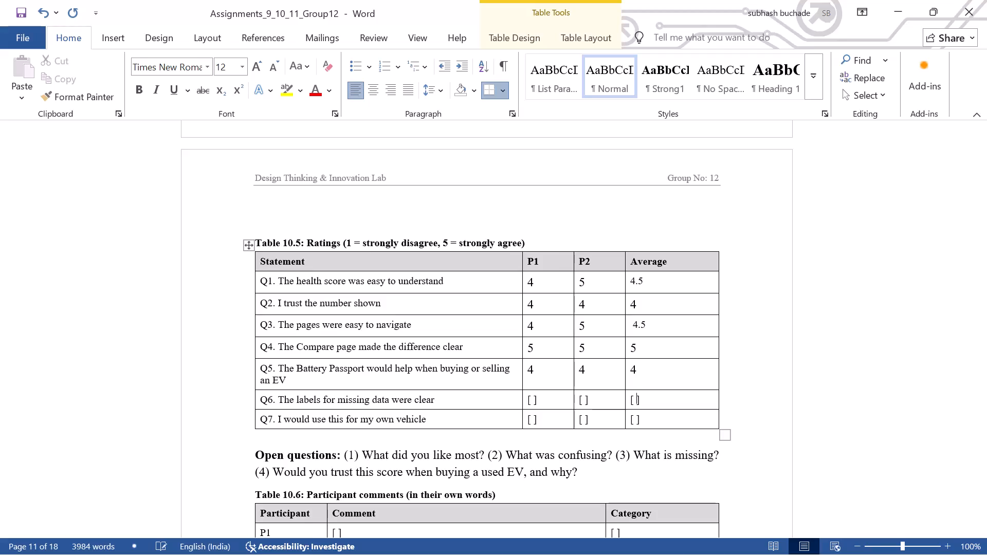
# Replace the blank brackets for P1's rating of Q6 in Table 10.5 with 4.
pyautogui.press('Left')
pyautogui.press('Left')
pyautogui.press('Left')
pyautogui.press('Left')
pyautogui.press('Left')
pyautogui.press('Left')
pyautogui.press('Left')
pyautogui.press('BackSpace')
pyautogui.press('BackSpace')
pyautogui.press('BackSpace')
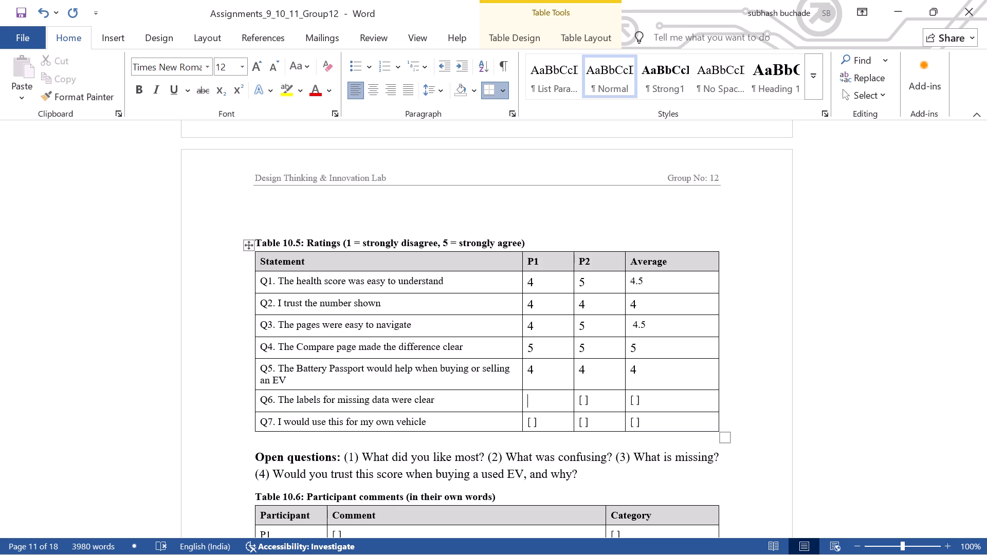
pyautogui.press('4')
# Replace the blank brackets for P2's rating of Q6 in Table 10.5 with 3.
pyautogui.press('Right')
pyautogui.press('Right')
pyautogui.press('Right')
pyautogui.press('Right')
pyautogui.press('BackSpace')
pyautogui.press('BackSpace')
pyautogui.press('BackSpace')
pyautogui.press('3')
# Replace the blank brackets in Q6's Average cell of Table 10.5 with 3.5.
pyautogui.press('Right')
pyautogui.press('Right')
pyautogui.press('Right')
pyautogui.press('Right')
pyautogui.press('BackSpace')
pyautogui.press('BackSpace')
pyautogui.press('BackSpace')
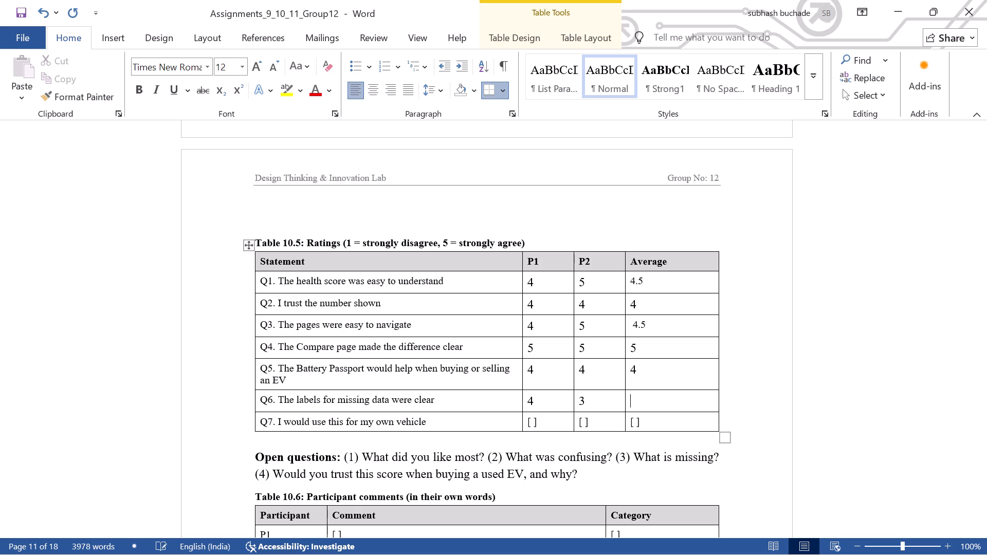
pyautogui.write('3.5')
# Replace the blank brackets for P1's rating of Q7 in Table 10.5 with 5.
pyautogui.press('Down')
pyautogui.press('Down')
pyautogui.press('Up')
pyautogui.press('Left')
pyautogui.press('Left')
pyautogui.press('Left')
pyautogui.press('Left')
pyautogui.press('Left')
pyautogui.press('Left')
pyautogui.press('Left')
pyautogui.press('Left')
pyautogui.press('Left')
pyautogui.press('Left')
pyautogui.press('Left')
pyautogui.press('Right')
pyautogui.press('Right')
pyautogui.press('Right')
pyautogui.press('BackSpace')
pyautogui.press('BackSpace')
pyautogui.press('BackSpace')
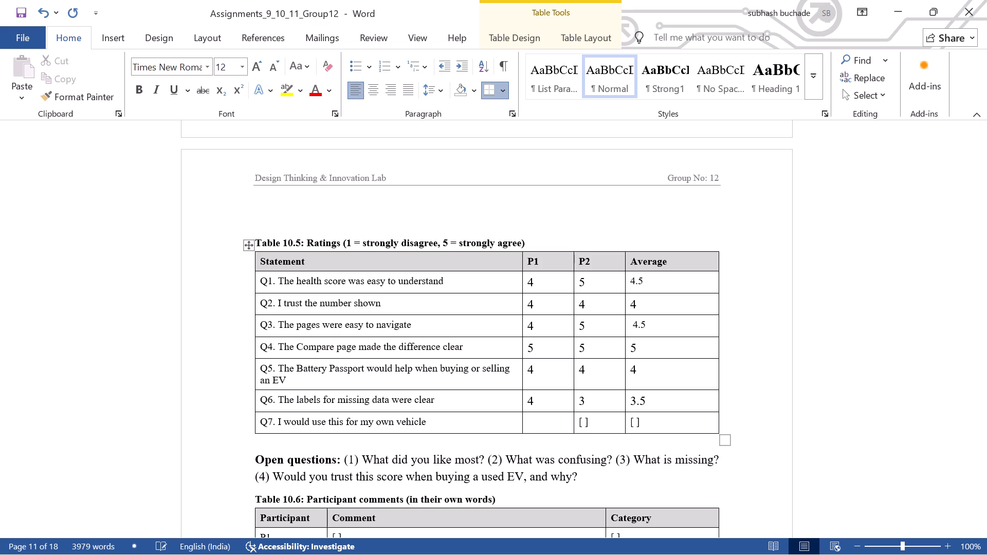
pyautogui.press('5')
# Replace the blank brackets for P2's rating of Q7 in Table 10.5 with 4.
pyautogui.press('Right')
pyautogui.press('Right')
pyautogui.press('Right')
pyautogui.press('Right')
pyautogui.press('BackSpace')
pyautogui.press('BackSpace')
pyautogui.press('BackSpace')
pyautogui.press('4')
# Replace the blank brackets in Q7's Average cell of Table 10.5 with 4.5.
pyautogui.press('Right')
pyautogui.press('Right')
pyautogui.press('Right')
pyautogui.press('Right')
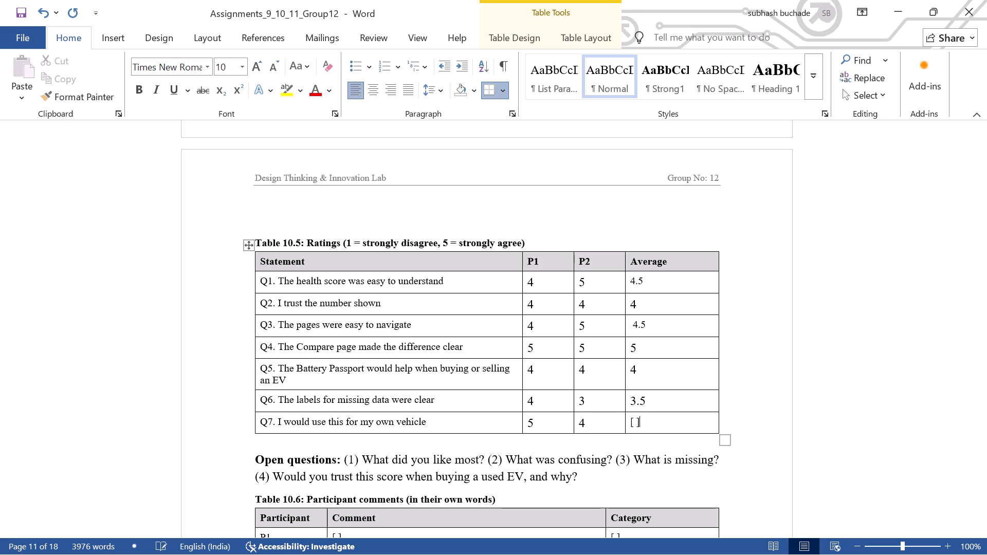
pyautogui.press('BackSpace')
pyautogui.press('BackSpace')
pyautogui.press('BackSpace')
pyautogui.write('4.5')
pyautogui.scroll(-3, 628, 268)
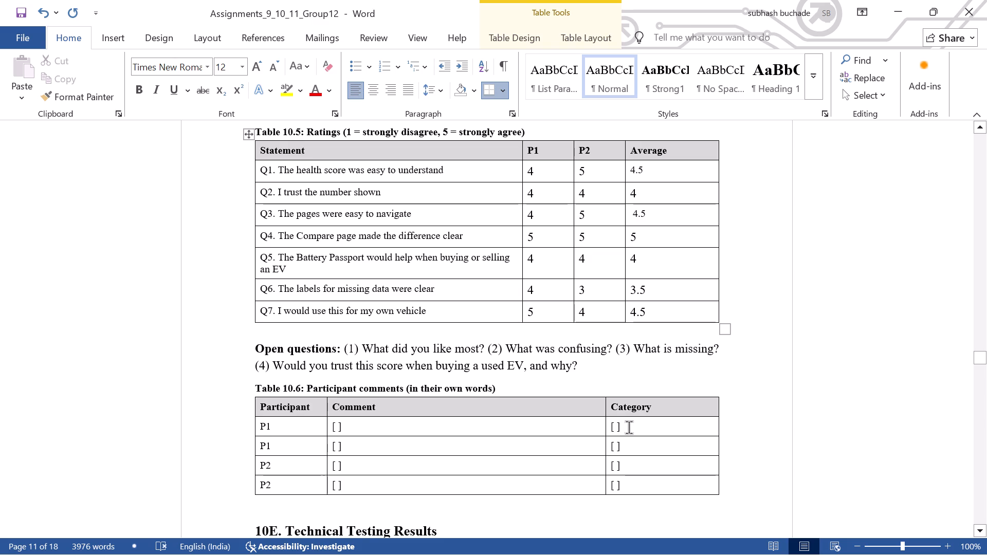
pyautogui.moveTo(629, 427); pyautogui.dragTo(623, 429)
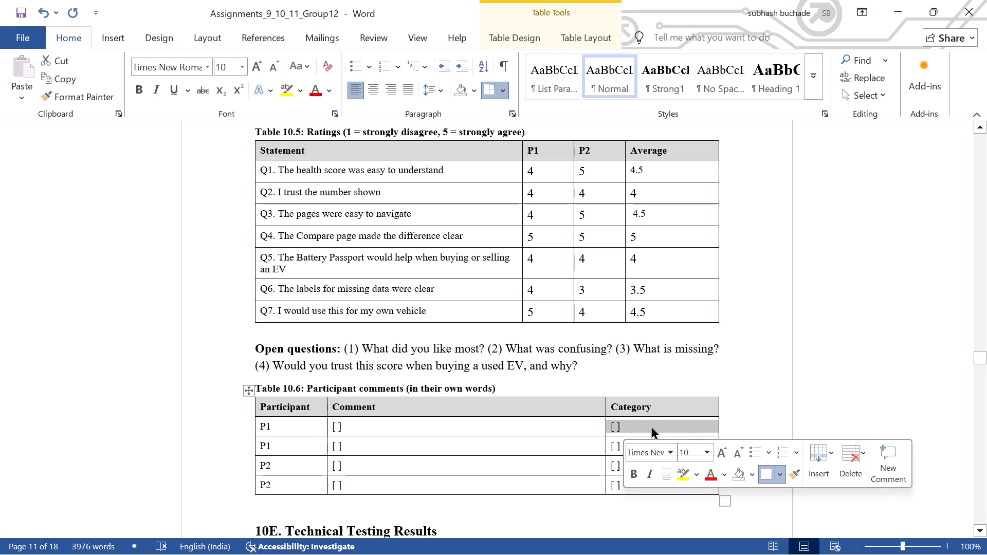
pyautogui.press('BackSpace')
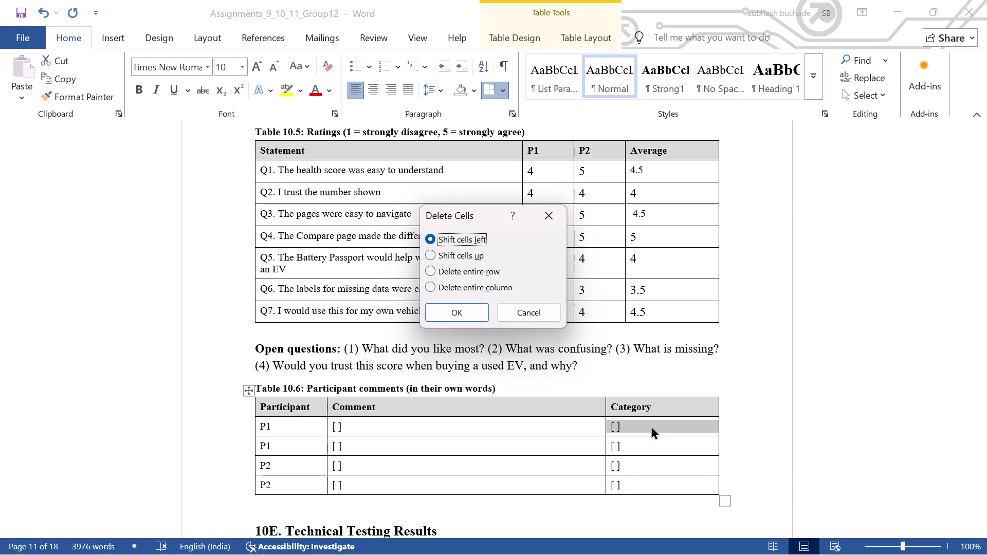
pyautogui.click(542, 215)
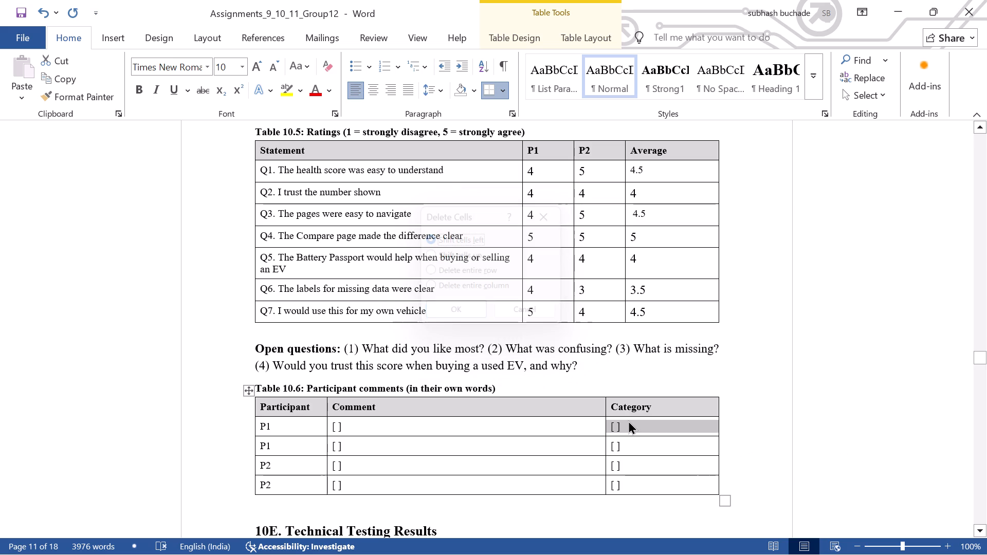
# Replace the blank brackets in the Category cell of the first P1 row in Table 10.6 with 1.
pyautogui.click(628, 420)
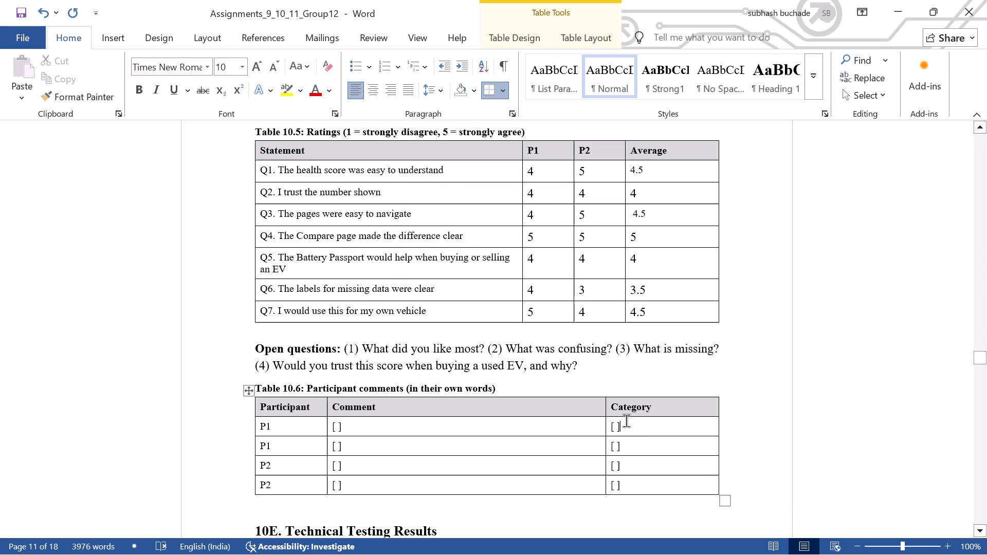
pyautogui.press('BackSpace')
pyautogui.press('BackSpace')
pyautogui.press('BackSpace')
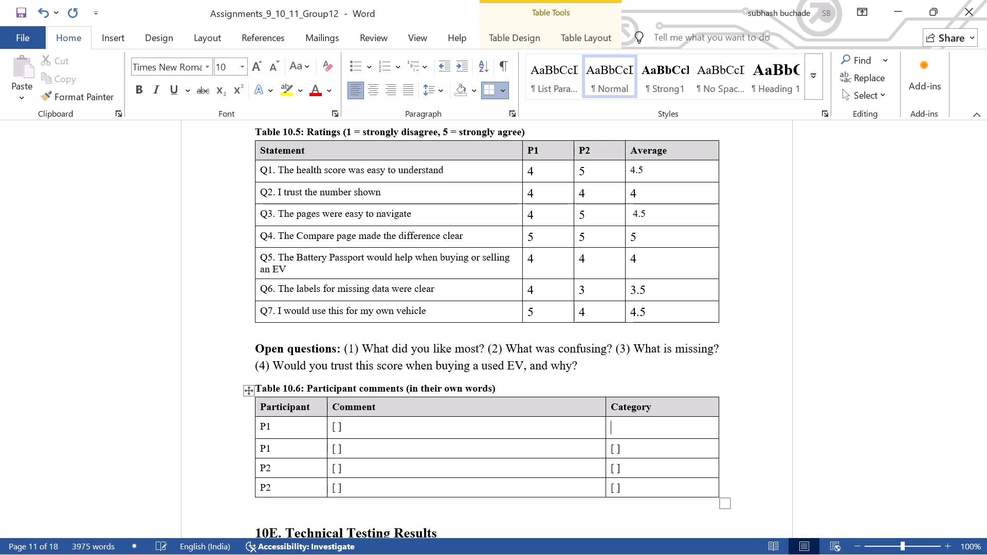
pyautogui.press('1')
# Delete the heading text "Category" from the last column of Table 10.6.
pyautogui.press('Left')
pyautogui.press('Left')
pyautogui.press('Right')
pyautogui.press('Right')
pyautogui.press('Right')
pyautogui.press('Right')
pyautogui.press('Right')
pyautogui.press('Right')
pyautogui.press('Right')
pyautogui.press('Right')
pyautogui.press('Right')
pyautogui.press('Right')
pyautogui.press('Right')
pyautogui.press('Right')
pyautogui.press('Right')
pyautogui.press('Right')
pyautogui.press('Right')
pyautogui.press('Right')
pyautogui.press('Right')
pyautogui.press('Right')
pyautogui.press('Right')
pyautogui.press('Right')
pyautogui.press('Up')
pyautogui.press('Right')
pyautogui.press('Right')
pyautogui.press('Right')
pyautogui.press('Right')
pyautogui.press('Right')
pyautogui.press('Right')
pyautogui.press('Right')
pyautogui.press('Right')
pyautogui.press('Right')
pyautogui.press('Right')
pyautogui.press('Right')
pyautogui.press('Right')
pyautogui.press('Right')
pyautogui.press('Right')
pyautogui.press('Right')
pyautogui.press('Right')
pyautogui.press('Right')
pyautogui.press('Right')
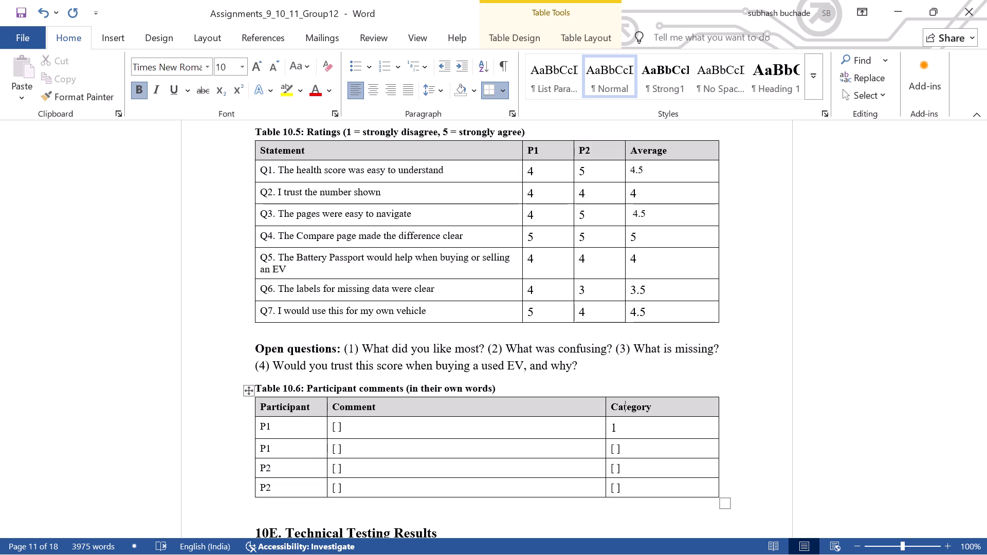
pyautogui.press('Left')
pyautogui.press('Left')
pyautogui.press('Left')
pyautogui.press('Right')
pyautogui.press('BackSpace')
pyautogui.press('BackSpace')
pyautogui.press('BackSpace')
pyautogui.press('BackSpace')
pyautogui.press('BackSpace')
pyautogui.press('BackSpace')
pyautogui.press('BackSpace')
pyautogui.press('BackSpace')
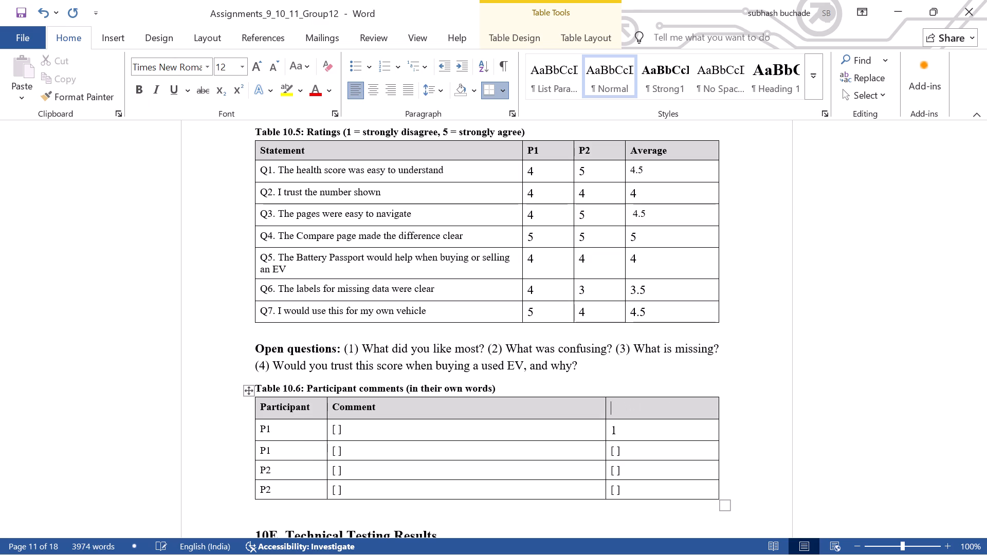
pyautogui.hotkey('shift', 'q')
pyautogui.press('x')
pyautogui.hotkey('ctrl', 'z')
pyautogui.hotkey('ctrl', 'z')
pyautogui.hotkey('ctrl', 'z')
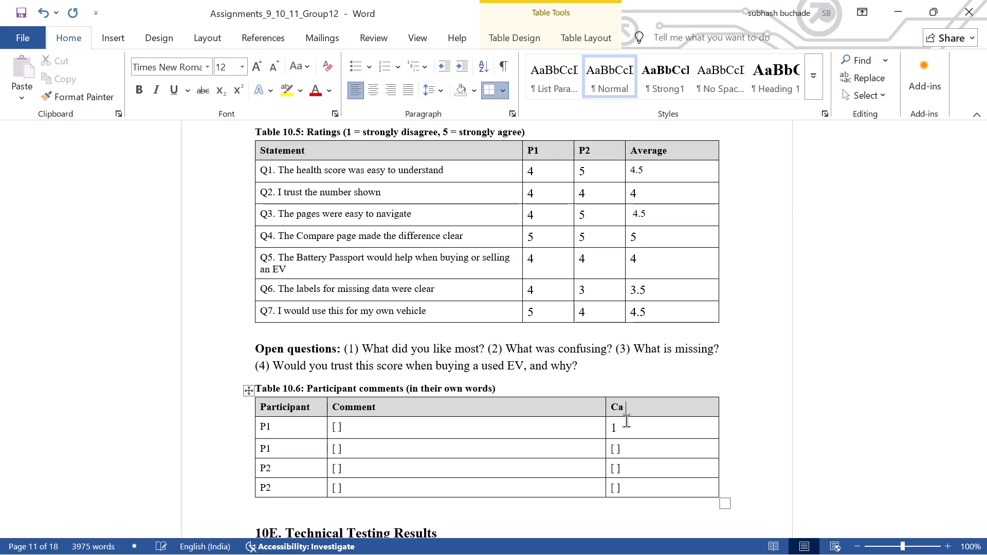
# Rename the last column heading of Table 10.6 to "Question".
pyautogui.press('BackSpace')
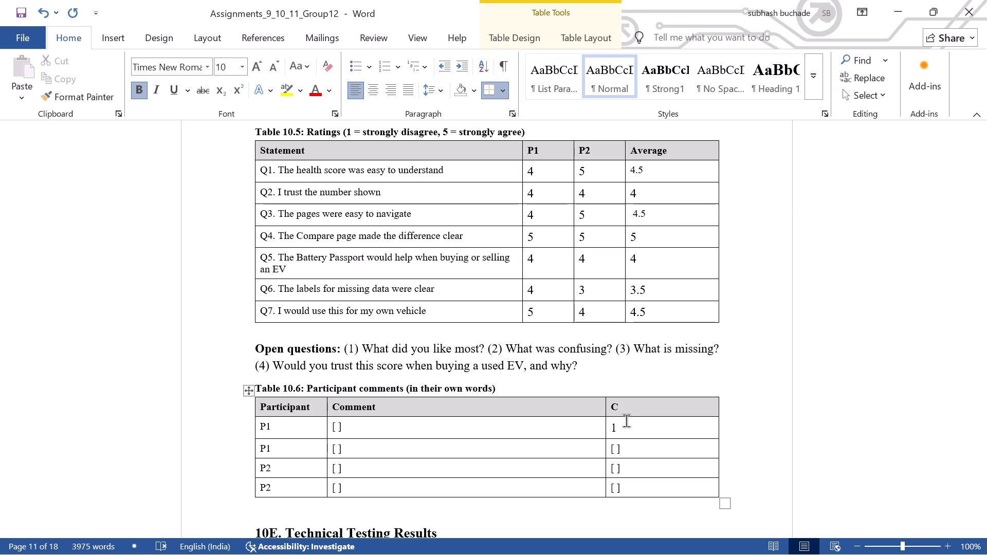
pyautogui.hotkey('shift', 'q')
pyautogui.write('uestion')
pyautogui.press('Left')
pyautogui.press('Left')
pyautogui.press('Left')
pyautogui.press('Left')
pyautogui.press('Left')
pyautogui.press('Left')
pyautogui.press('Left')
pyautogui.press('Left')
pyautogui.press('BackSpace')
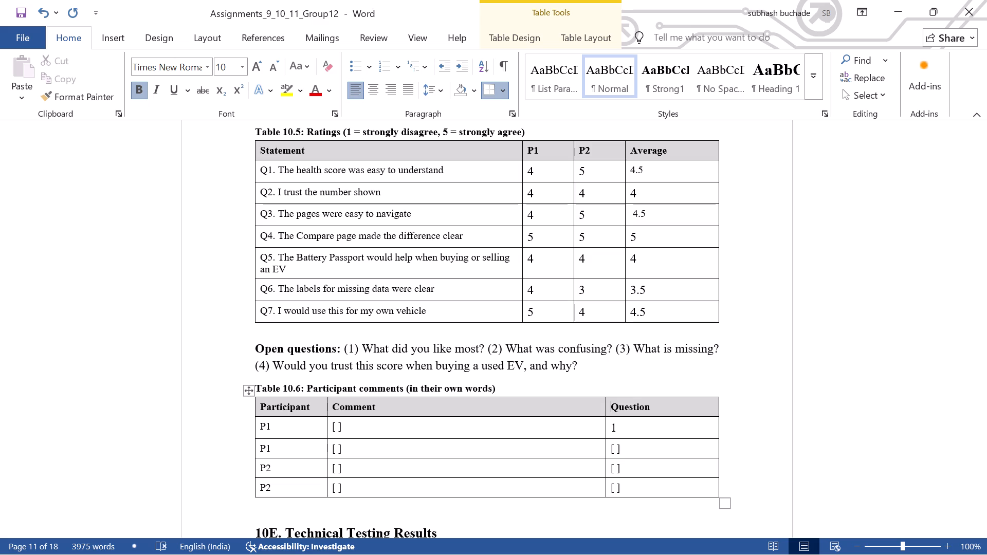
# Replace "Question" in the last column heading of Table 10.6 with "Comment".
pyautogui.press('Right')
pyautogui.press('Right')
pyautogui.press('Right')
pyautogui.press('Right')
pyautogui.press('Right')
pyautogui.press('Right')
pyautogui.press('Right')
pyautogui.press('Right')
pyautogui.press('BackSpace')
pyautogui.press('BackSpace')
pyautogui.press('BackSpace')
pyautogui.press('BackSpace')
pyautogui.press('BackSpace')
pyautogui.press('BackSpace')
pyautogui.press('BackSpace')
pyautogui.press('BackSpace')
pyautogui.hotkey('ctrl', 'z')
pyautogui.write('Comment')
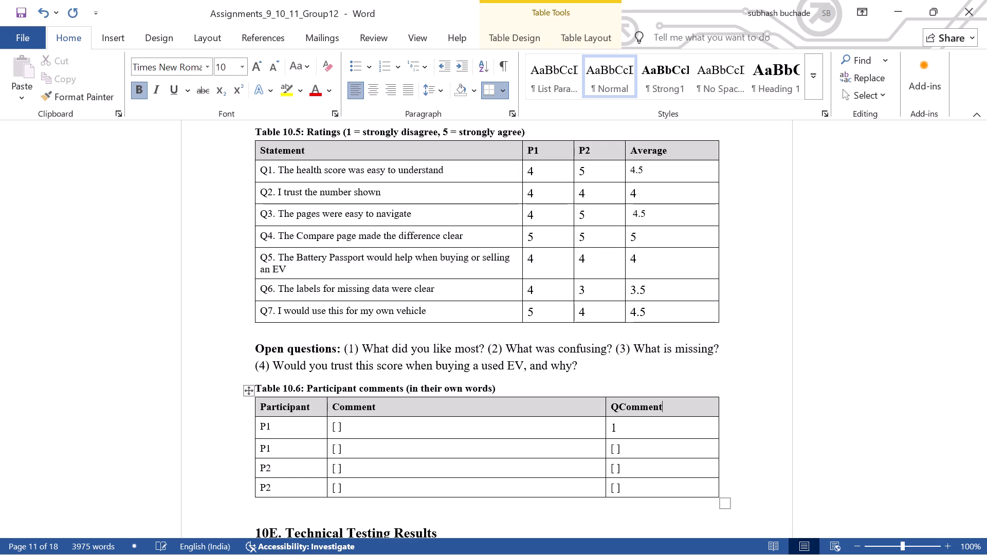
# Rename the middle column heading of Table 10.6 from "Comment" to "Question".
pyautogui.press('Left')
pyautogui.press('Left')
pyautogui.press('Left')
pyautogui.press('Left')
pyautogui.press('Left')
pyautogui.press('Left')
pyautogui.press('Left')
pyautogui.press('Left')
pyautogui.press('Left')
pyautogui.press('Left')
pyautogui.press('Left')
pyautogui.press('Left')
pyautogui.press('Left')
pyautogui.press('Left')
pyautogui.press('Left')
pyautogui.press('Left')
pyautogui.press('Left')
pyautogui.press('Left')
pyautogui.press('Right')
pyautogui.press('Right')
pyautogui.press('Right')
pyautogui.press('Right')
pyautogui.press('Right')
pyautogui.press('Right')
pyautogui.press('Right')
pyautogui.press('Right')
pyautogui.press('Right')
pyautogui.press('BackSpace')
pyautogui.press('BackSpace')
pyautogui.press('BackSpace')
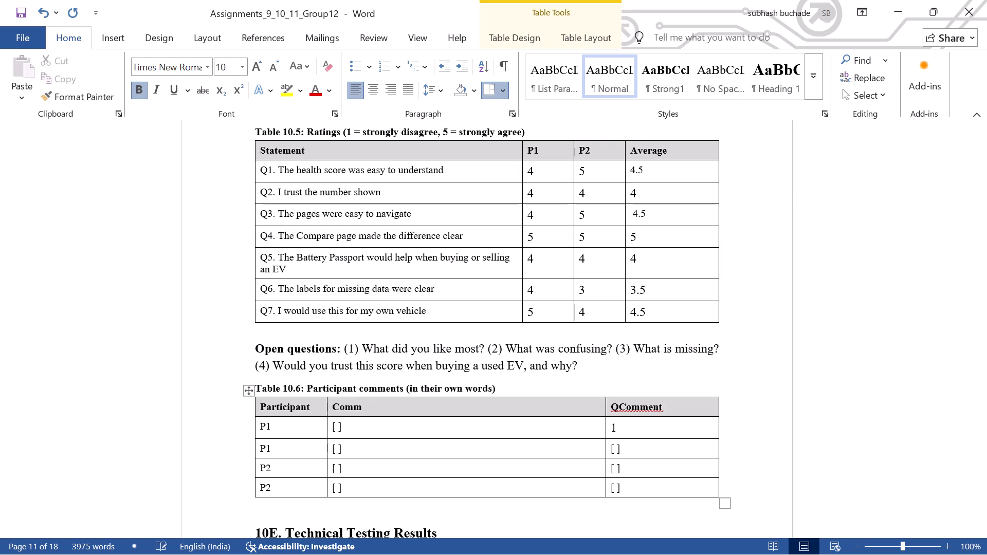
pyautogui.press('BackSpace')
pyautogui.press('BackSpace')
pyautogui.press('BackSpace')
pyautogui.press('BackSpace')
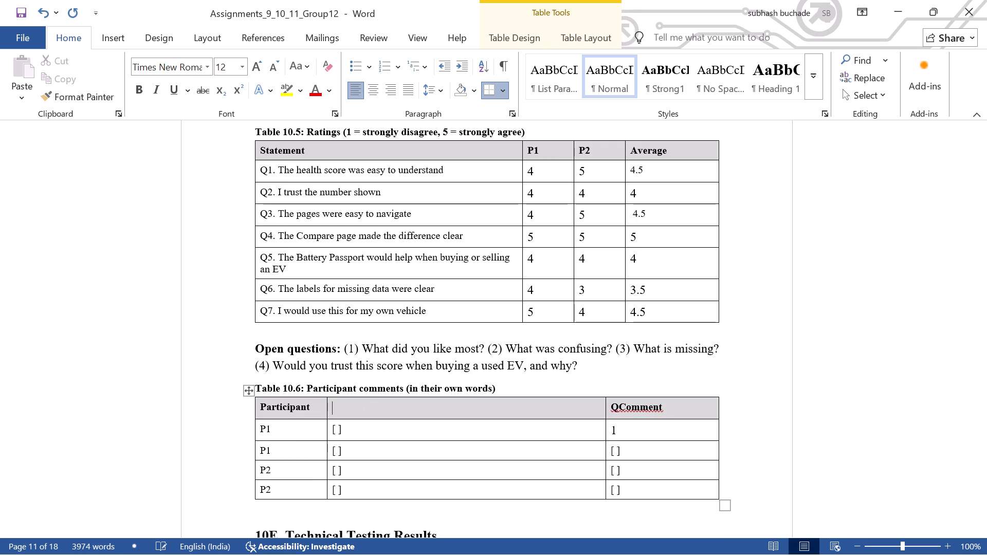
pyautogui.hotkey('ctrl', 'z')
pyautogui.write('Question')
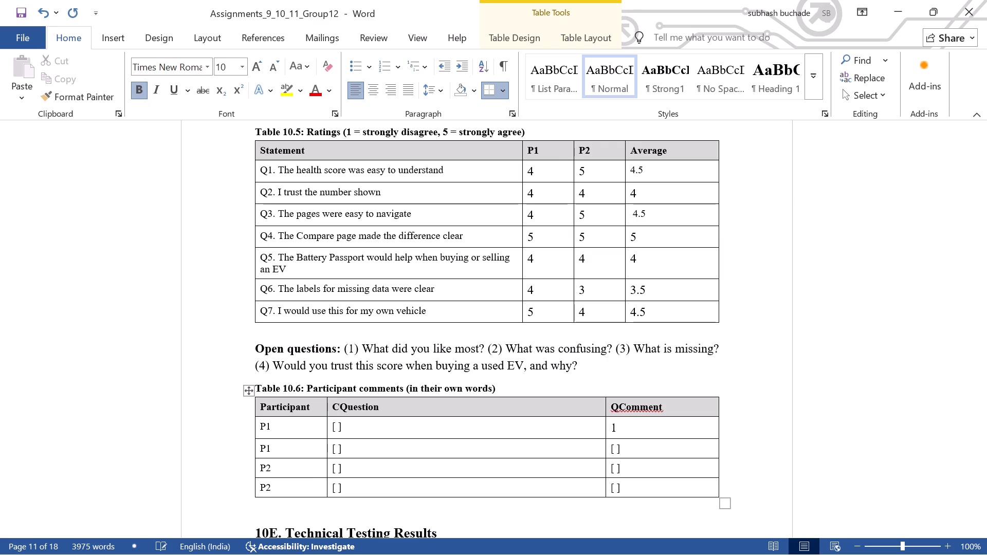
pyautogui.press('Left')
pyautogui.press('Left')
pyautogui.press('Left')
pyautogui.press('Left')
pyautogui.press('Left')
pyautogui.press('Left')
pyautogui.press('Left')
pyautogui.press('Left')
pyautogui.press('BackSpace')
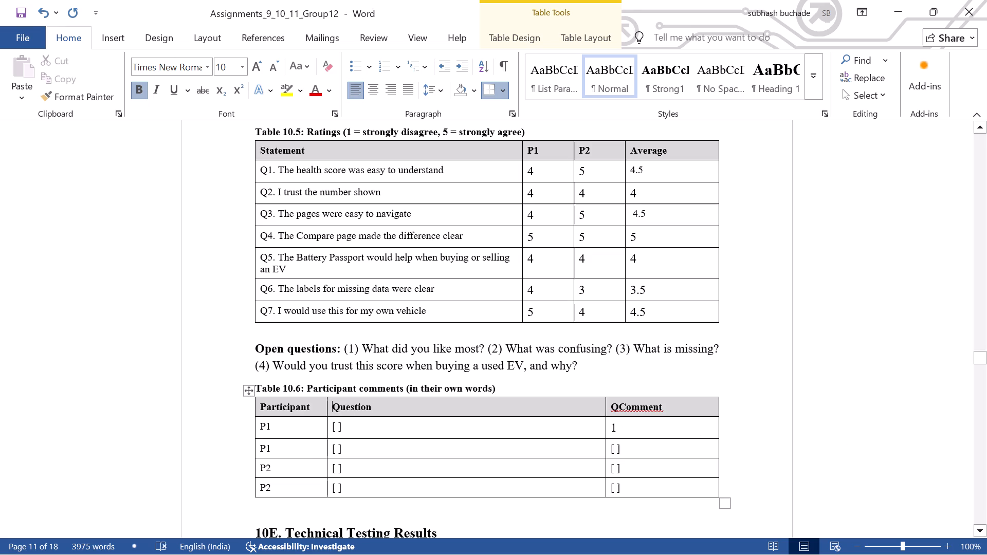
# Narrow the Question column of Table 10.6 to just fit its heading, giving the freed width to the last column.
pyautogui.moveTo(606, 403); pyautogui.dragTo(574, 405)
pyautogui.click(727, 361)
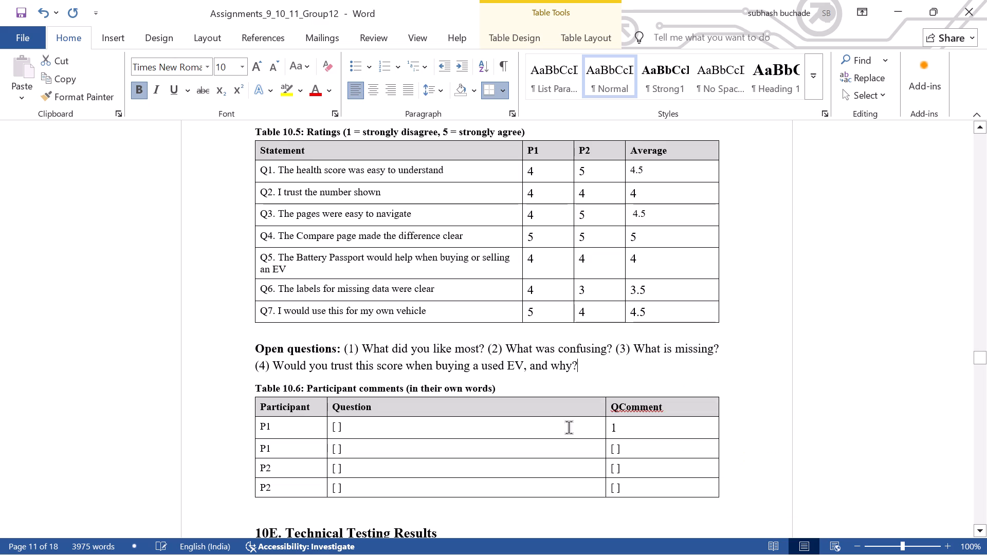
pyautogui.click(557, 432)
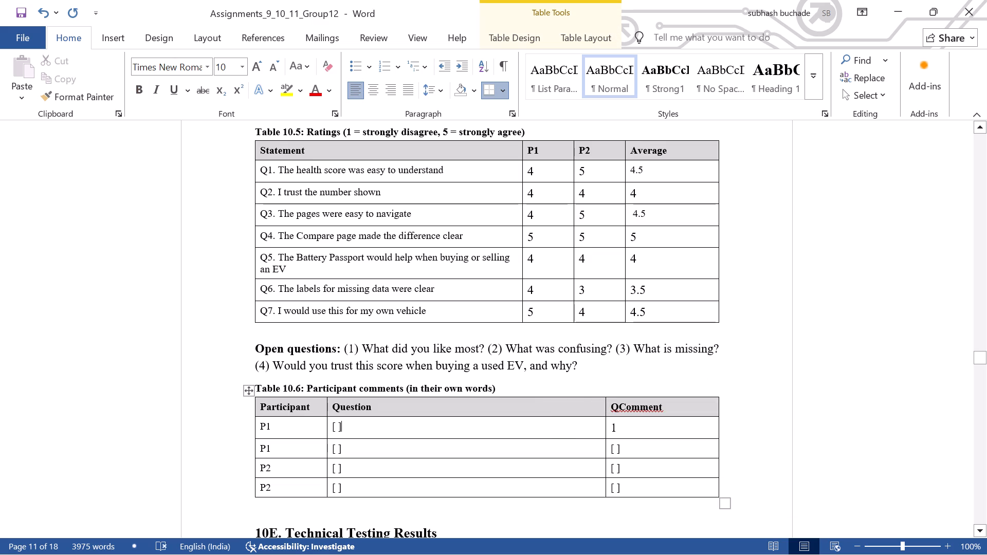
pyautogui.moveTo(605, 411); pyautogui.dragTo(412, 411)
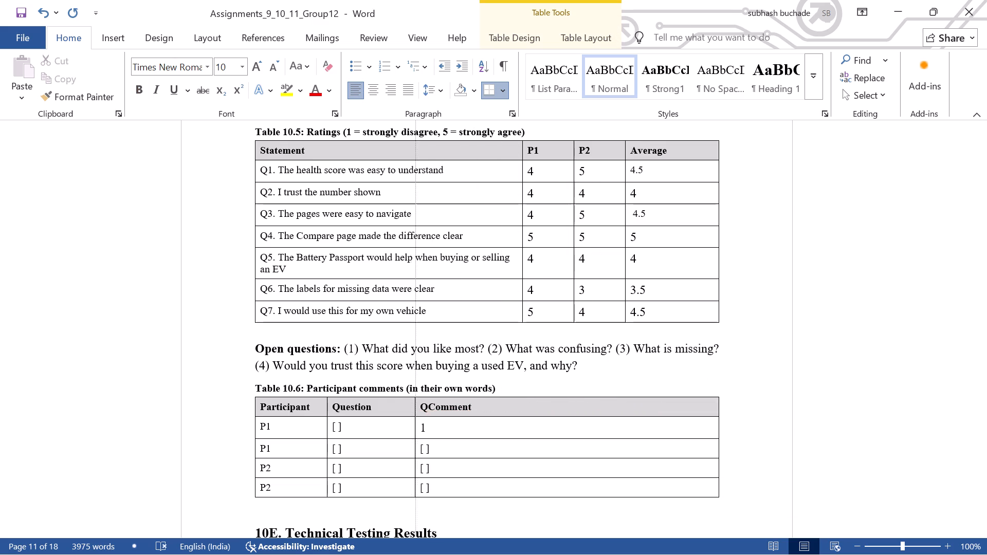
pyautogui.moveTo(412, 411); pyautogui.dragTo(376, 411)
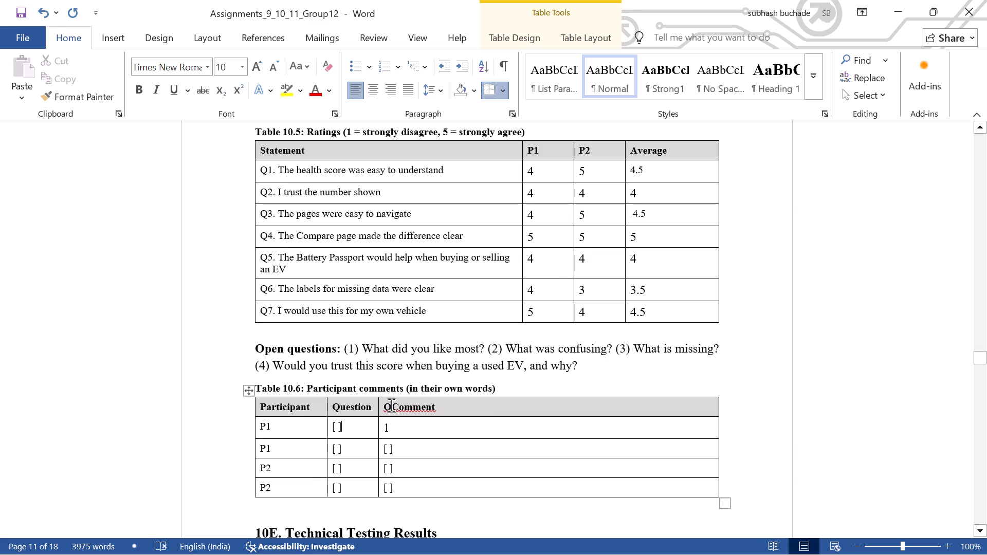
# Delete the stray Q in front of the "Comment" heading in Table 10.6.
pyautogui.click(391, 405)
pyautogui.press('BackSpace')
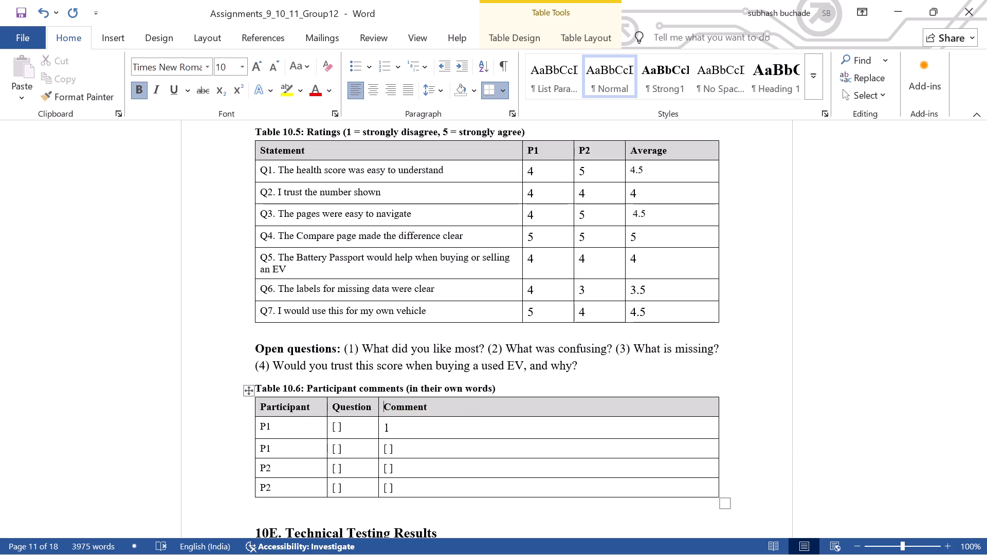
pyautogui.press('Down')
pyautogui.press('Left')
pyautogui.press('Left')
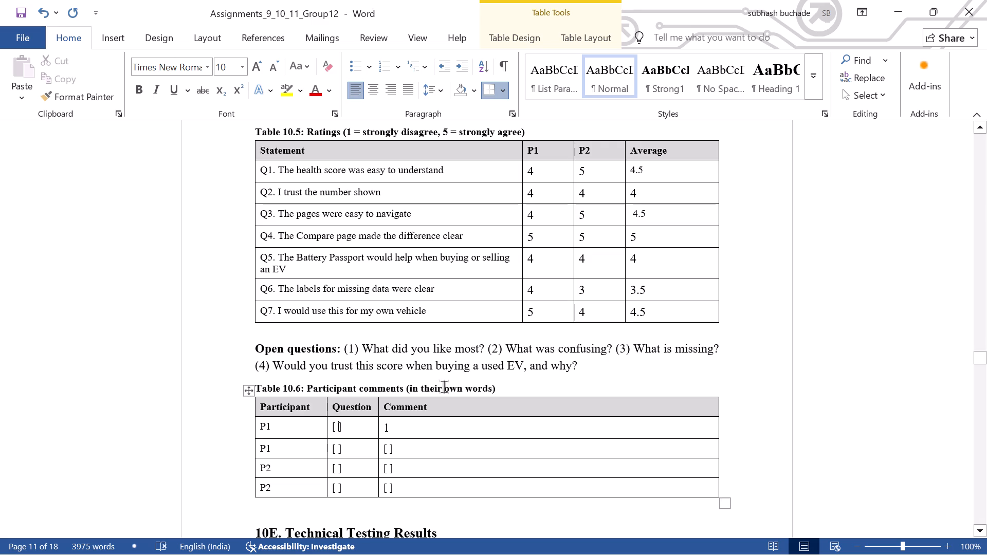
# Look through the report from Table 10.6 to section 11C for remaining blank fields.
pyautogui.scroll(-1, 444, 386)
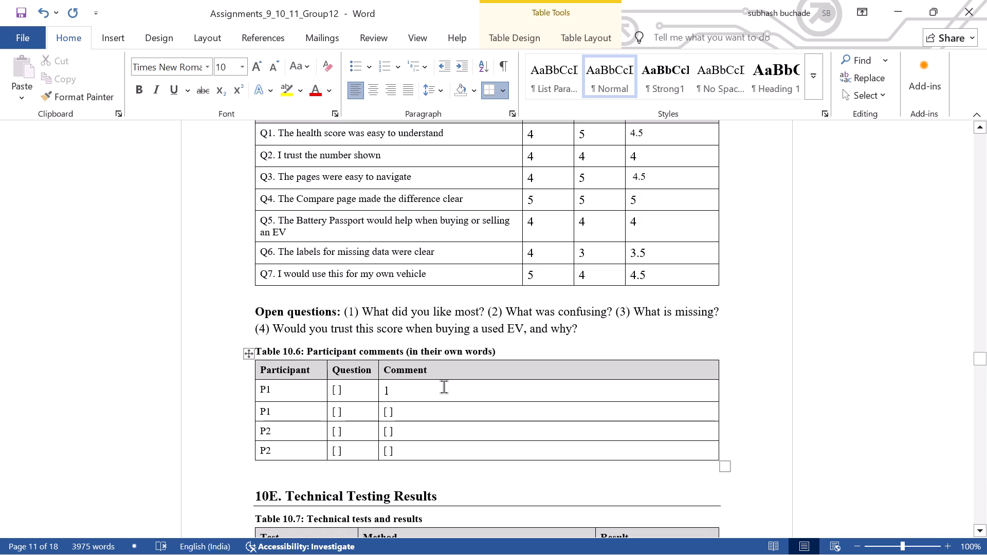
pyautogui.scroll(-4, 444, 386)
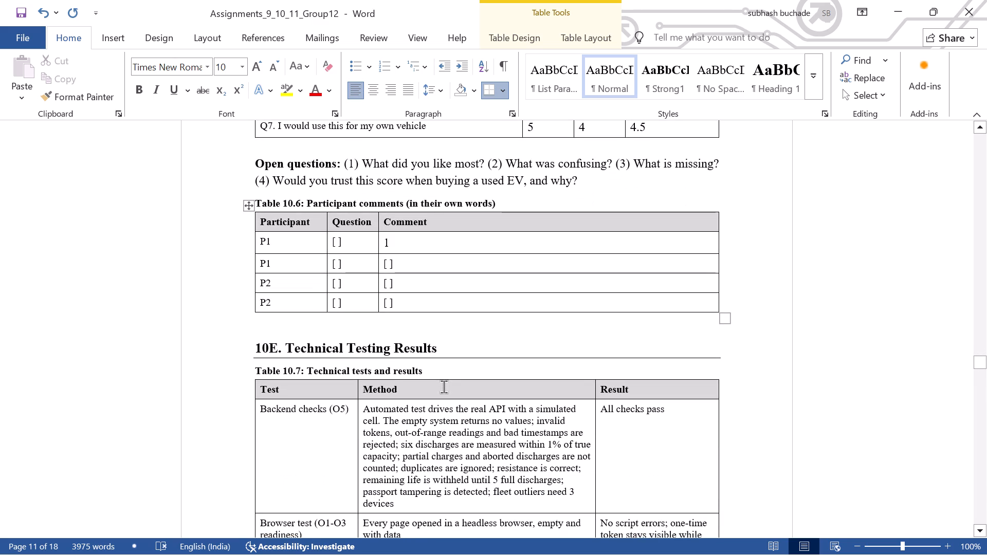
pyautogui.scroll(-2, 444, 386)
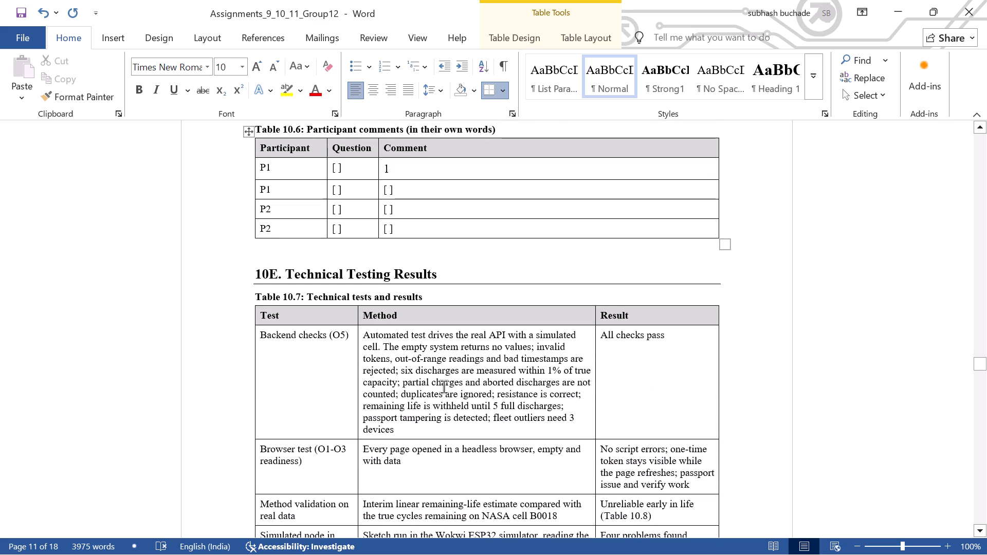
pyautogui.scroll(-3, 444, 386)
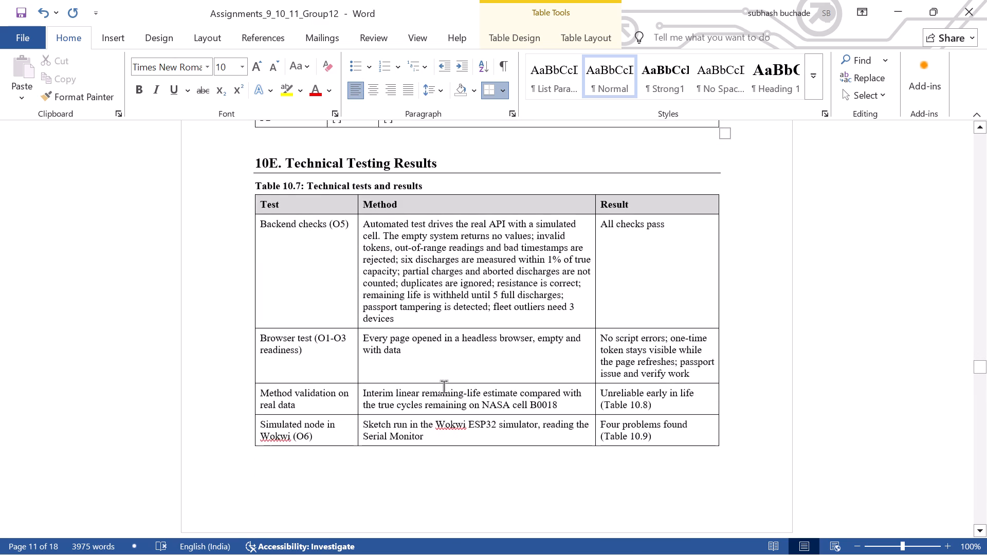
pyautogui.scroll(-2, 444, 386)
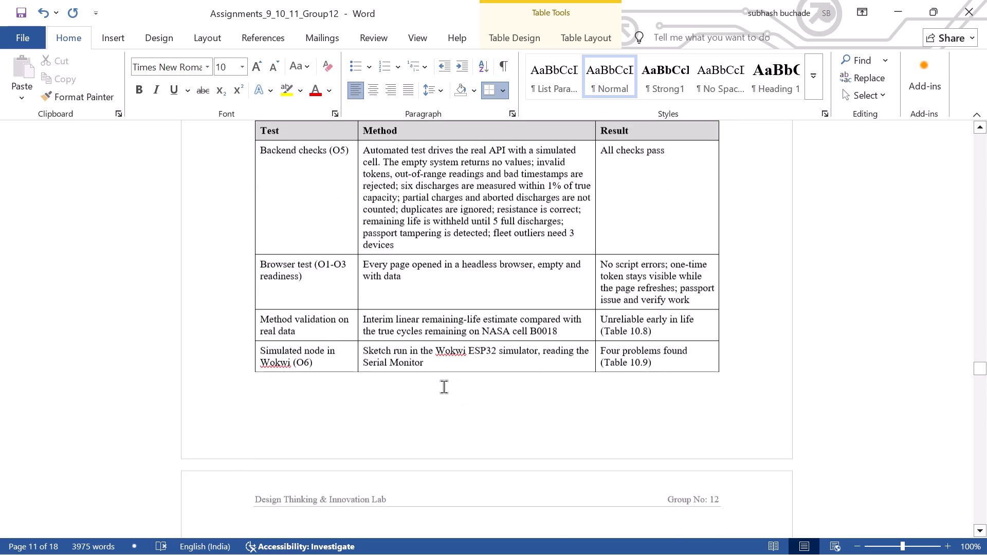
pyautogui.scroll(-6, 444, 386)
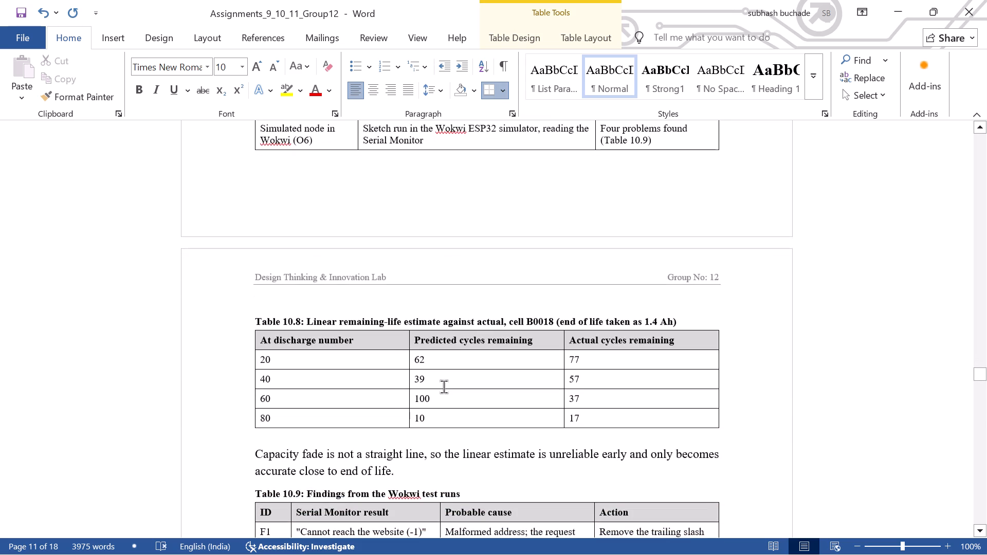
pyautogui.scroll(-1, 444, 386)
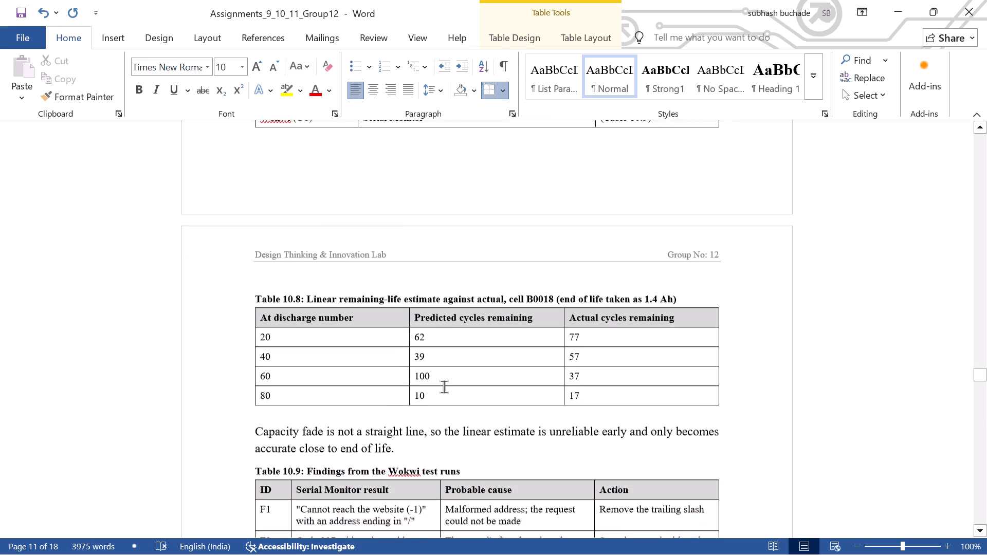
pyautogui.scroll(-6, 444, 386)
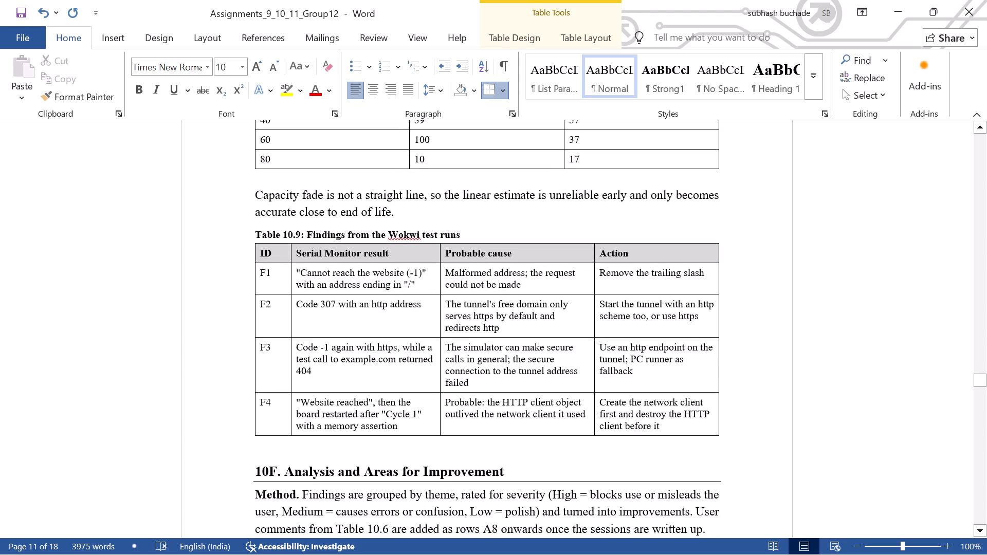
pyautogui.scroll(-14, 444, 386)
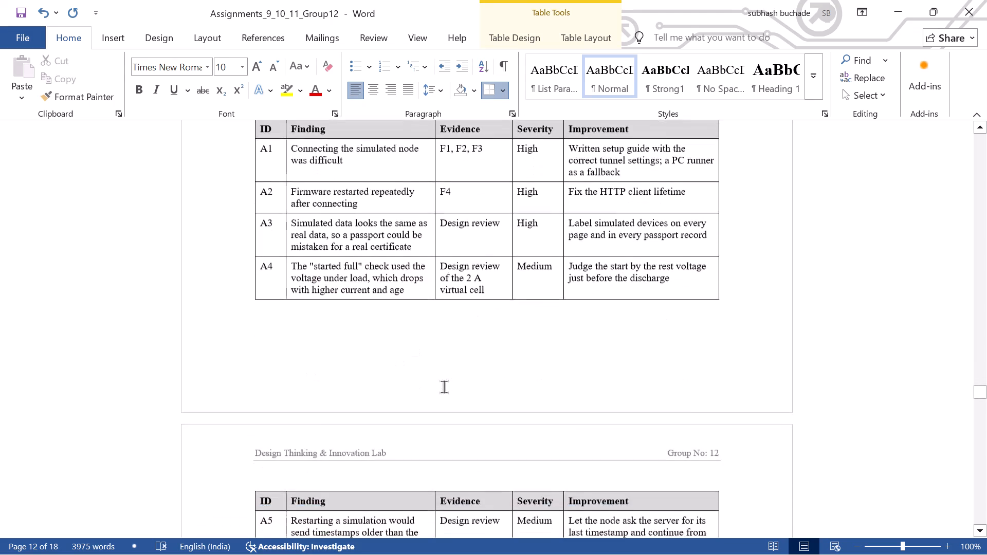
pyautogui.scroll(-18, 444, 386)
pyautogui.scroll(-10, 444, 386)
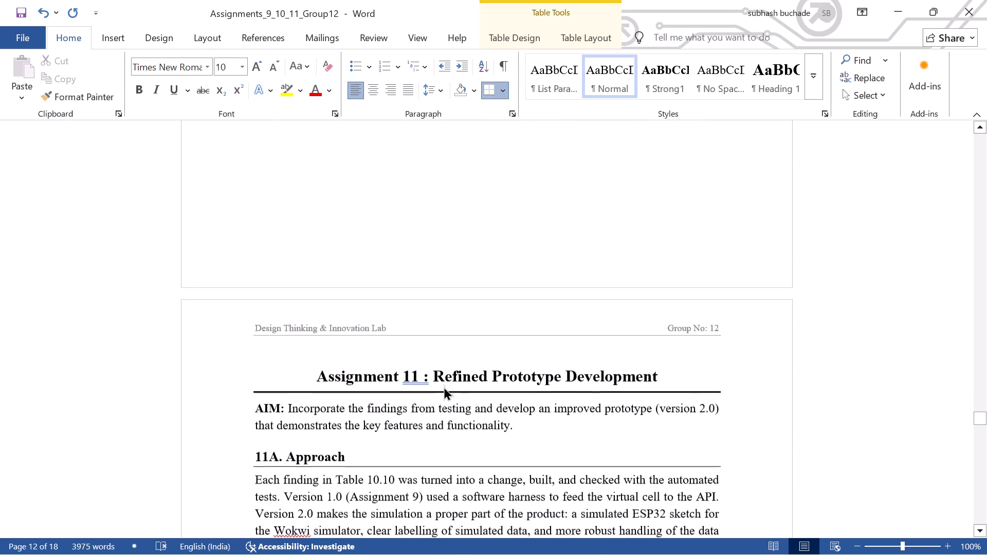
pyautogui.scroll(-6, 444, 386)
pyautogui.scroll(-20, 444, 386)
pyautogui.scroll(-1, 444, 386)
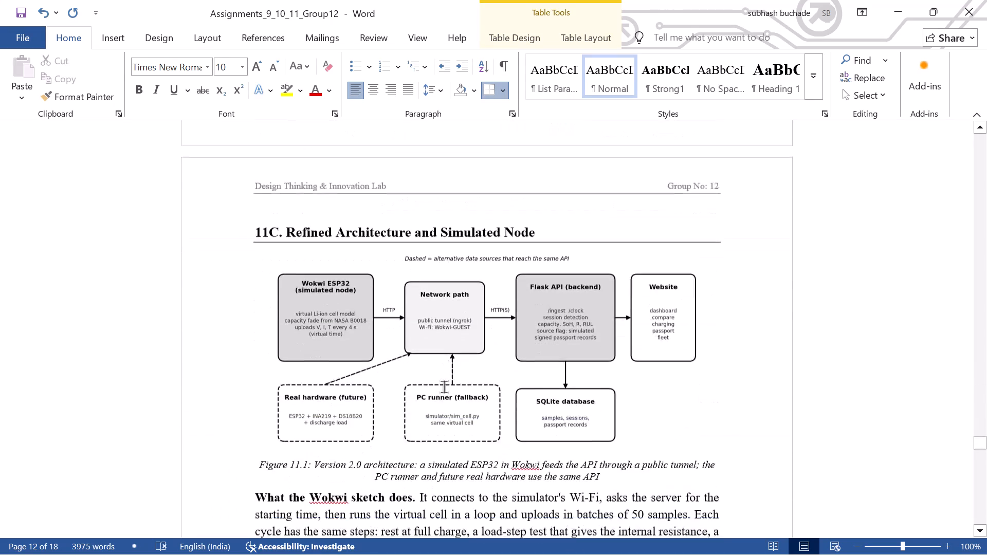
# Delete the entire unfilled A8 row at the end of Table 11.1.
pyautogui.scroll(18, 444, 386)
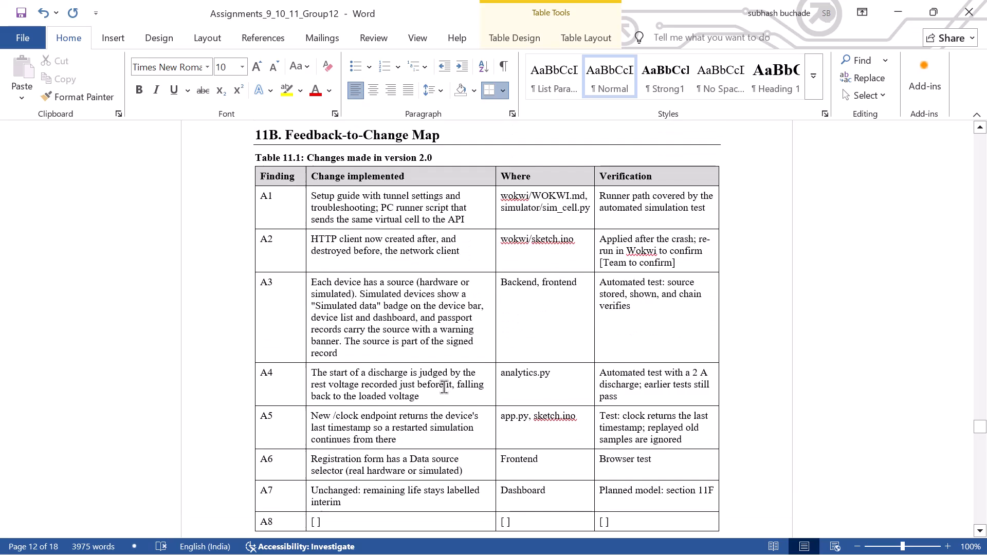
pyautogui.scroll(-1, 444, 386)
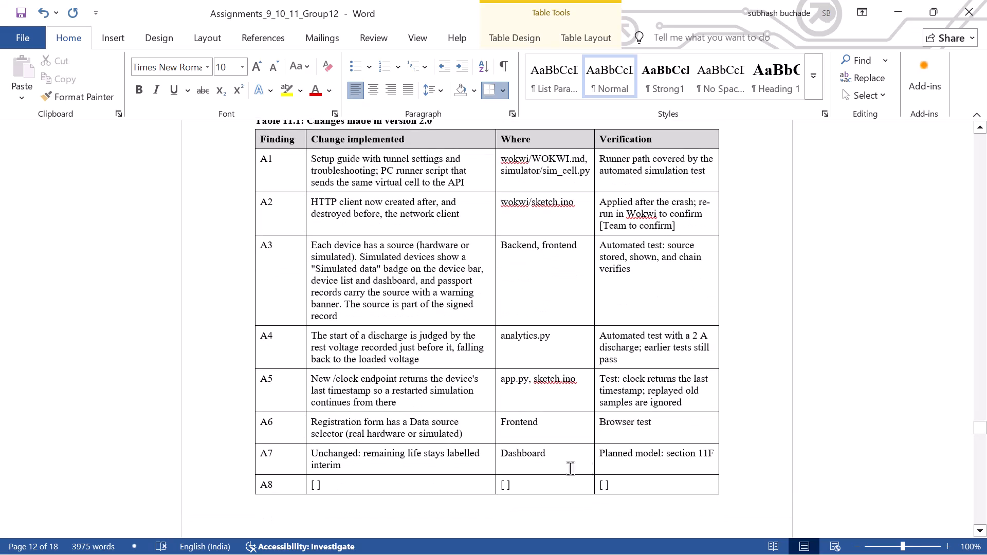
pyautogui.moveTo(615, 482); pyautogui.dragTo(443, 487)
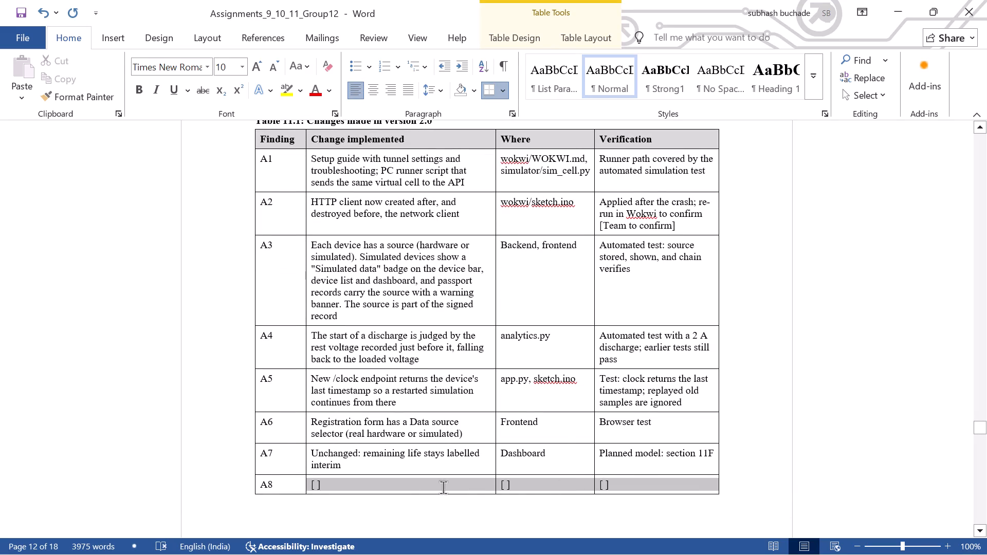
pyautogui.moveTo(443, 487); pyautogui.dragTo(278, 486)
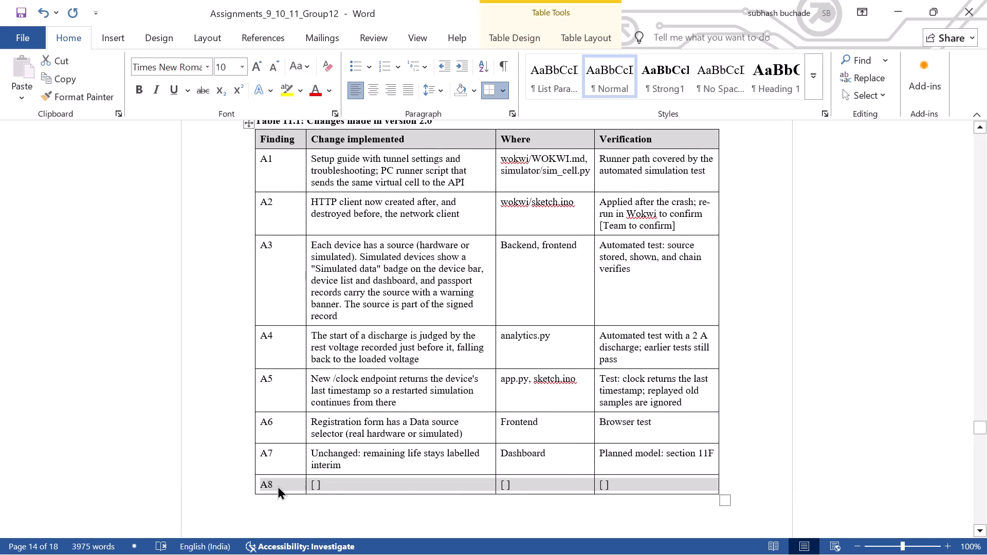
pyautogui.press('Delete')
pyautogui.press('Delete')
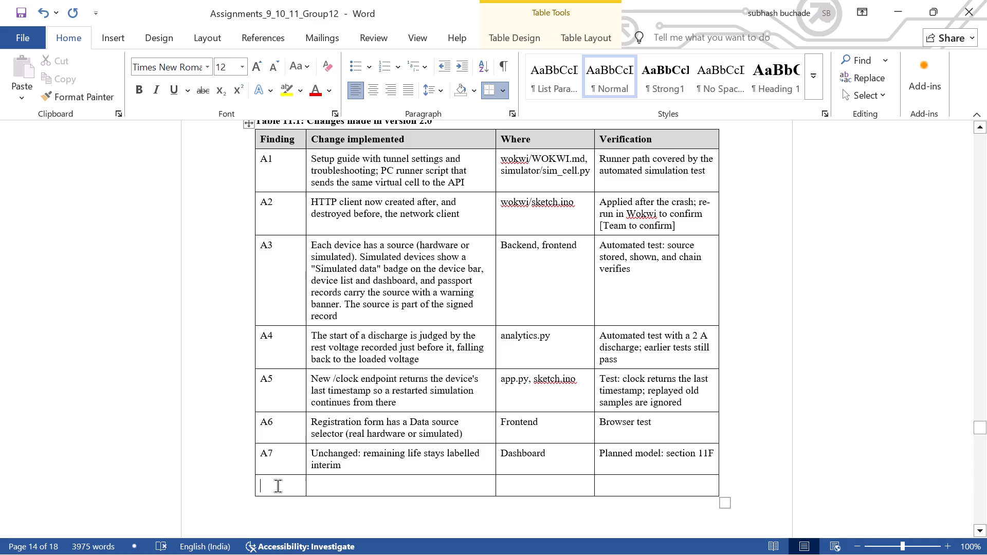
pyautogui.press('BackSpace')
pyautogui.click(278, 486)
pyautogui.click(202, 485)
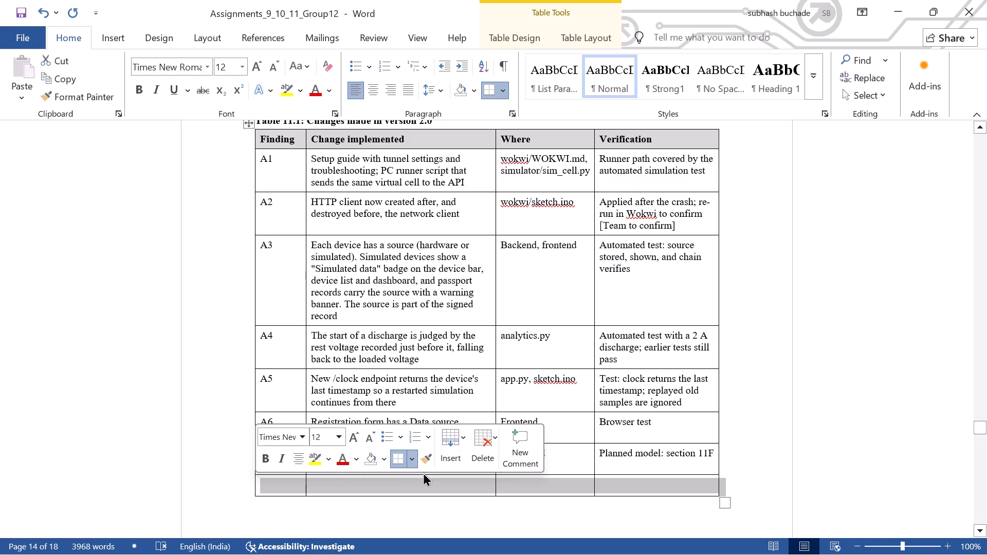
pyautogui.click(491, 440)
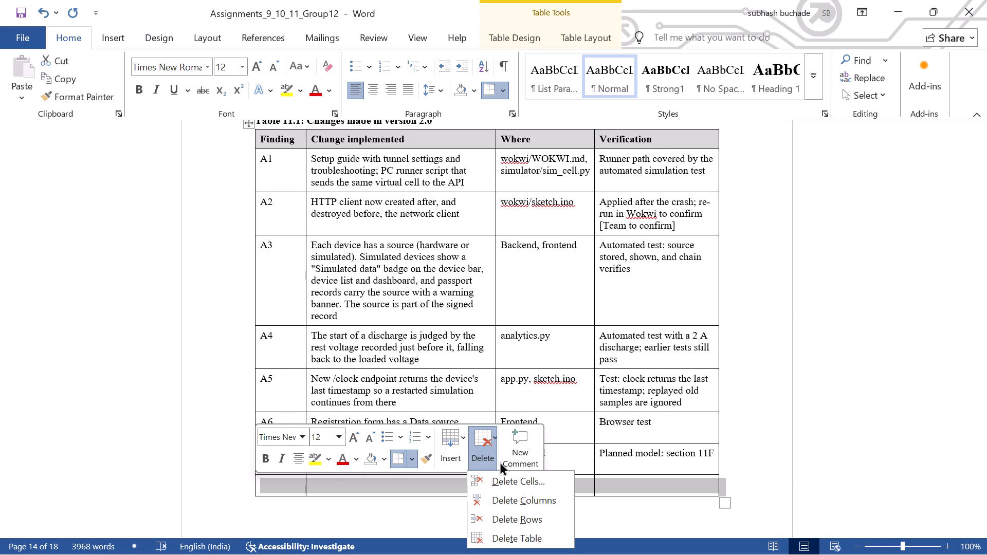
pyautogui.click(499, 478)
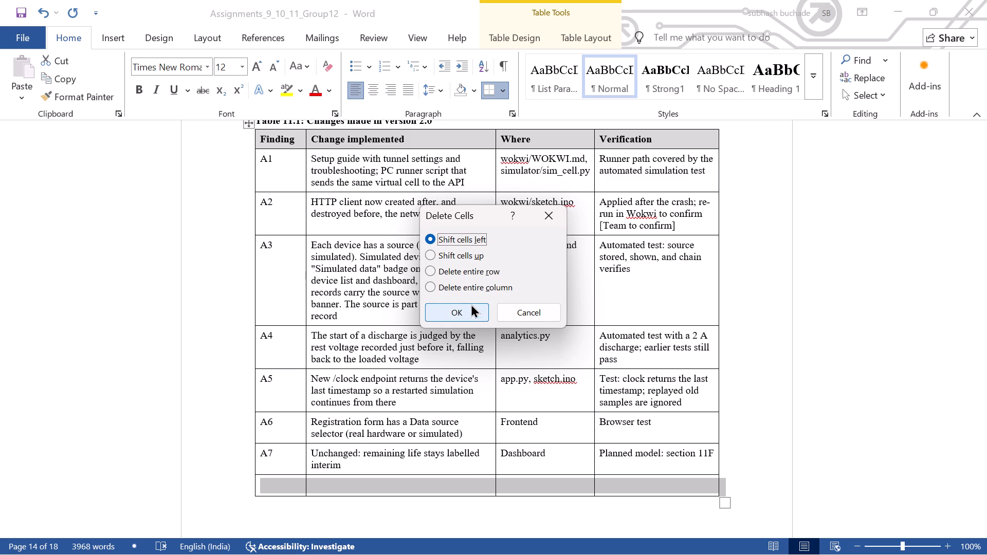
pyautogui.click(428, 273)
pyautogui.click(437, 308)
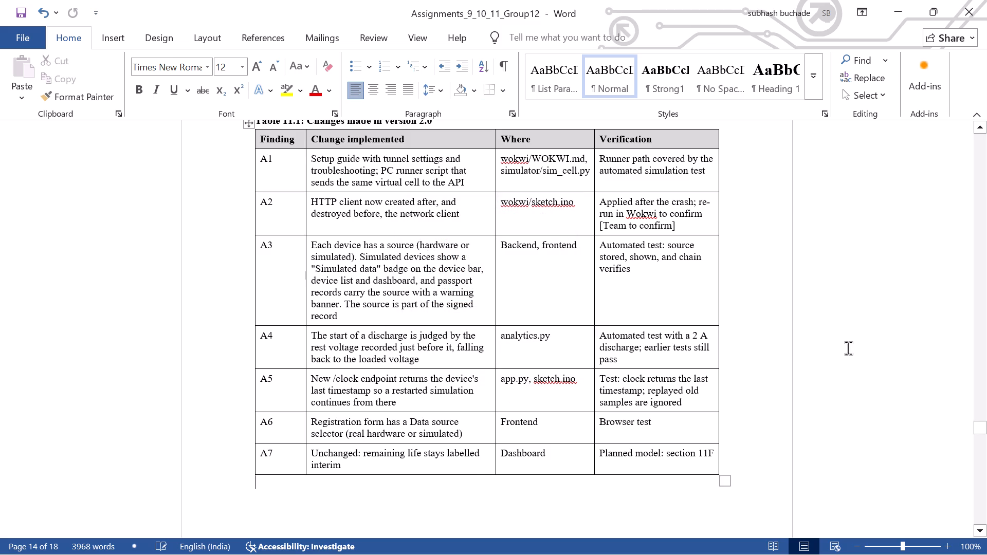
pyautogui.click(853, 346)
# Look through the report from Table 11.1 to section 11G for remaining blank fields and leftover rows.
pyautogui.scroll(-9, 731, 392)
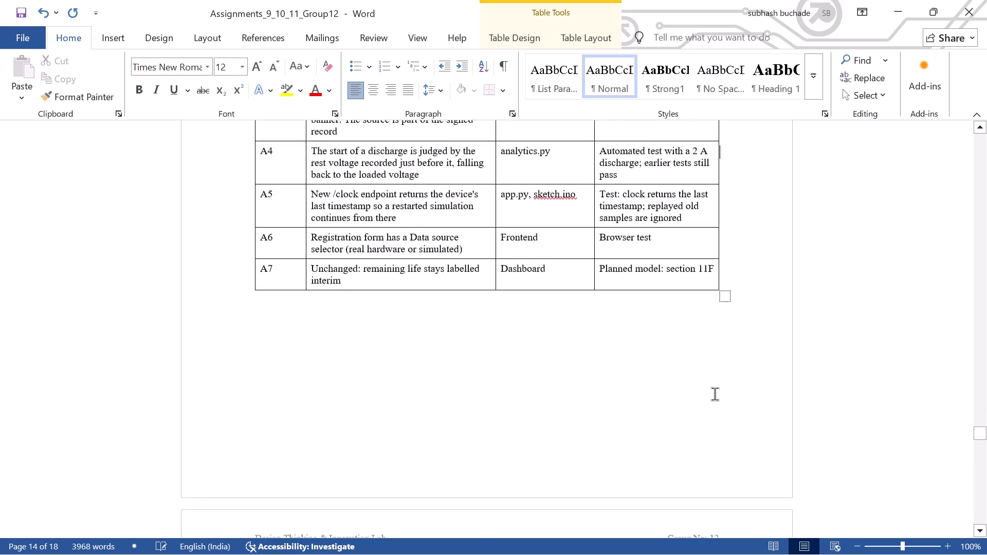
pyautogui.scroll(-20, 715, 394)
pyautogui.scroll(-4, 715, 394)
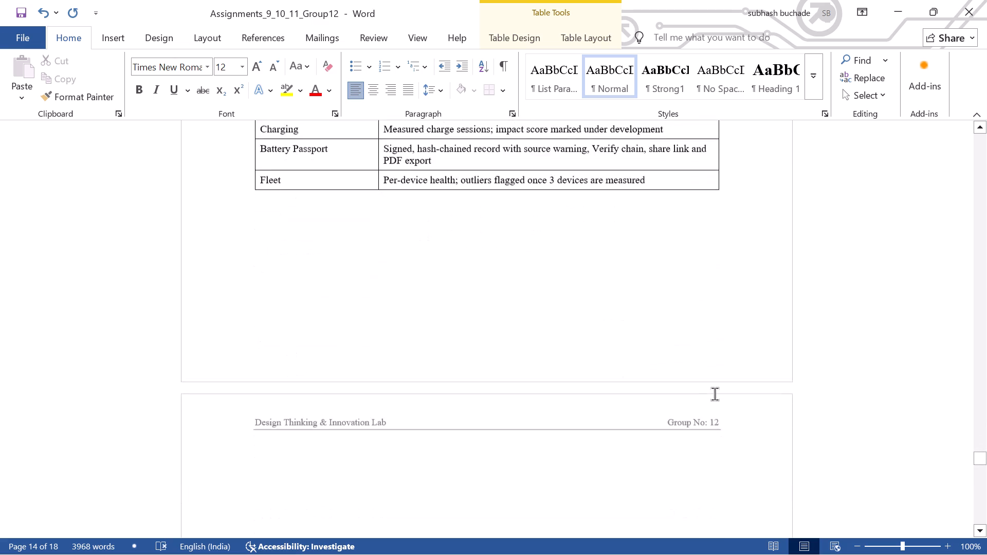
pyautogui.scroll(-7, 715, 394)
pyautogui.scroll(-20, 715, 394)
pyautogui.scroll(-3, 715, 394)
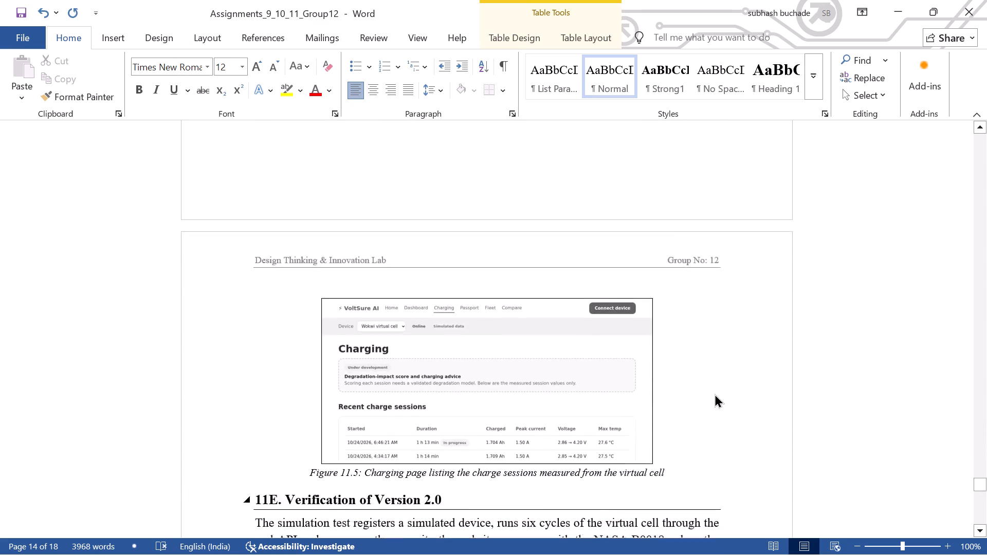
pyautogui.scroll(-20, 715, 394)
pyautogui.scroll(-5, 715, 394)
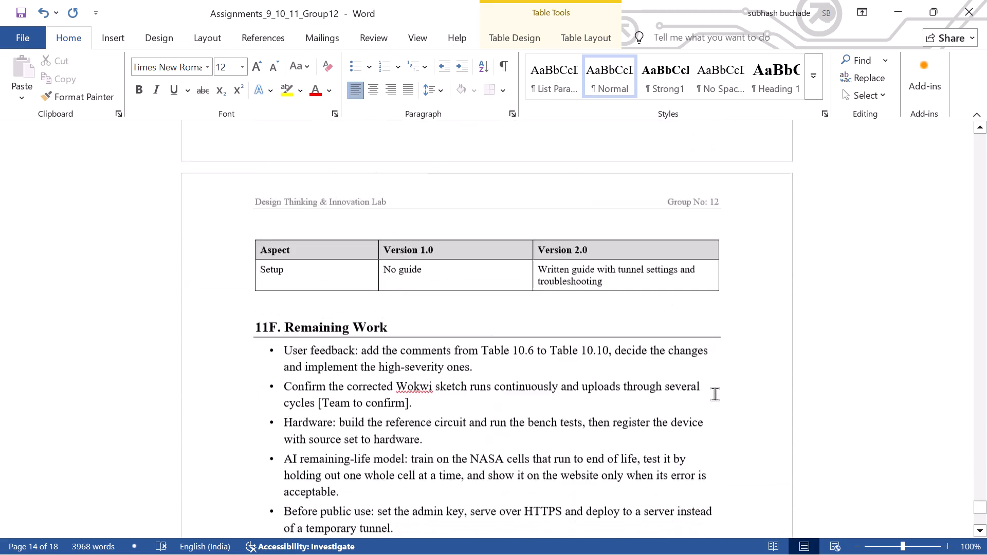
pyautogui.scroll(-5, 715, 394)
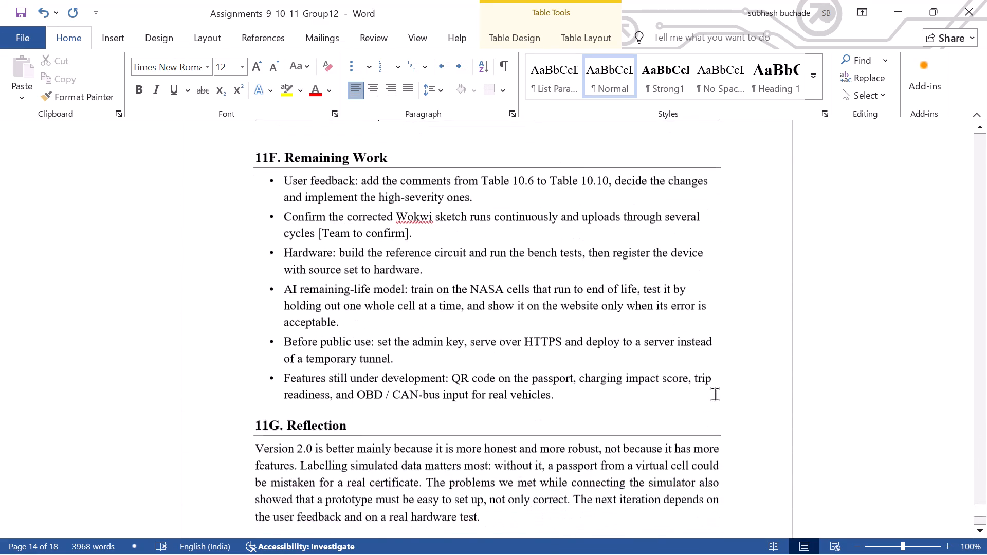
pyautogui.scroll(-13, 715, 394)
pyautogui.scroll(14, 715, 394)
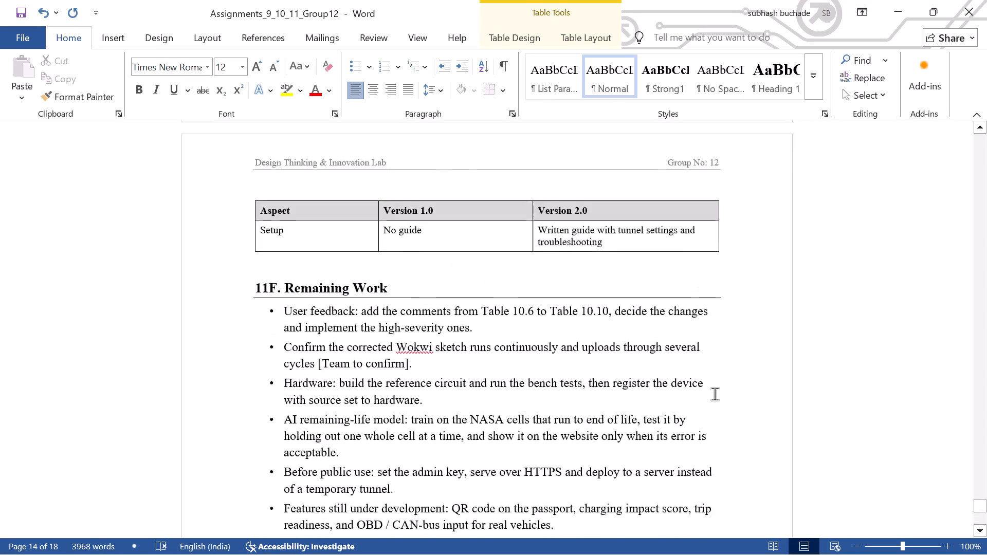
pyautogui.scroll(17, 715, 394)
pyautogui.scroll(-9, 715, 394)
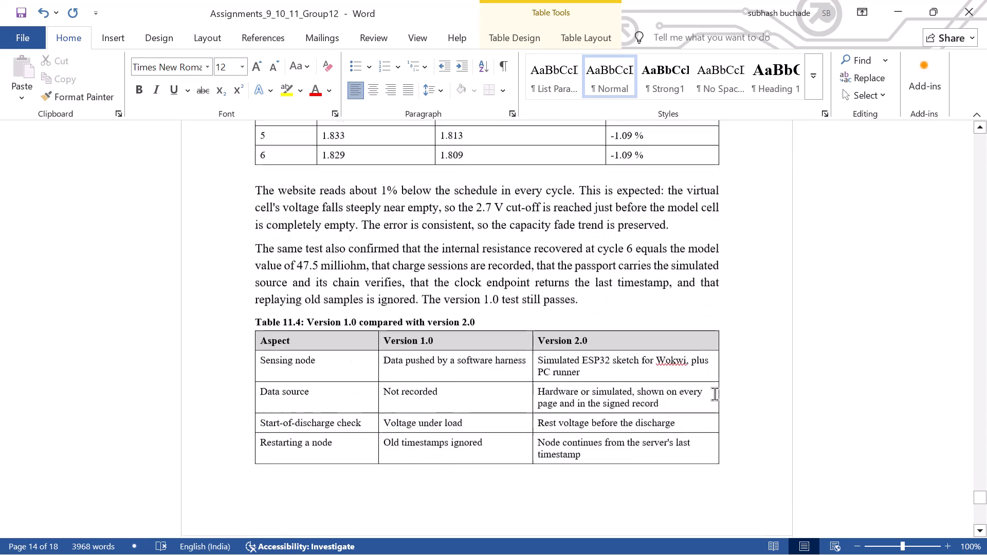
pyautogui.scroll(-6, 715, 394)
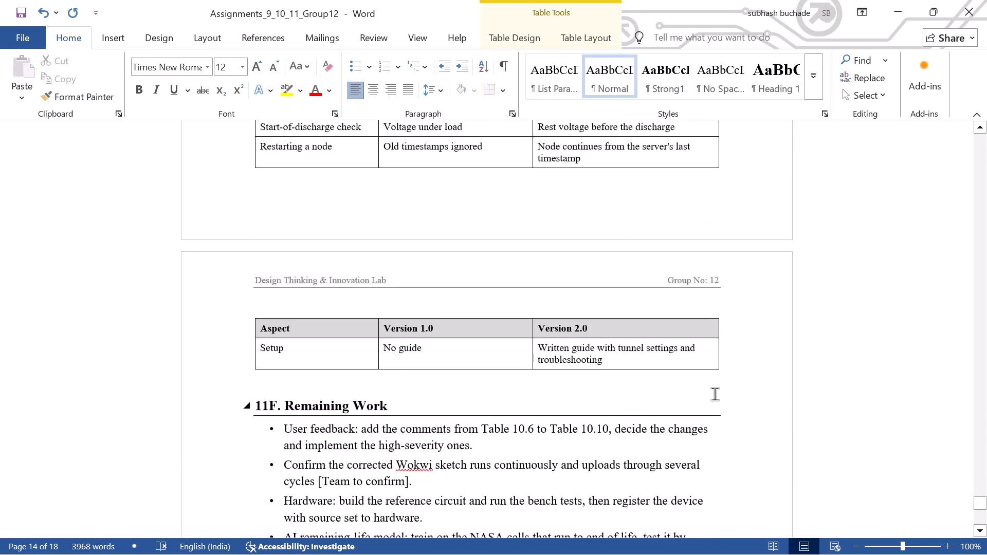
pyautogui.scroll(2, 715, 394)
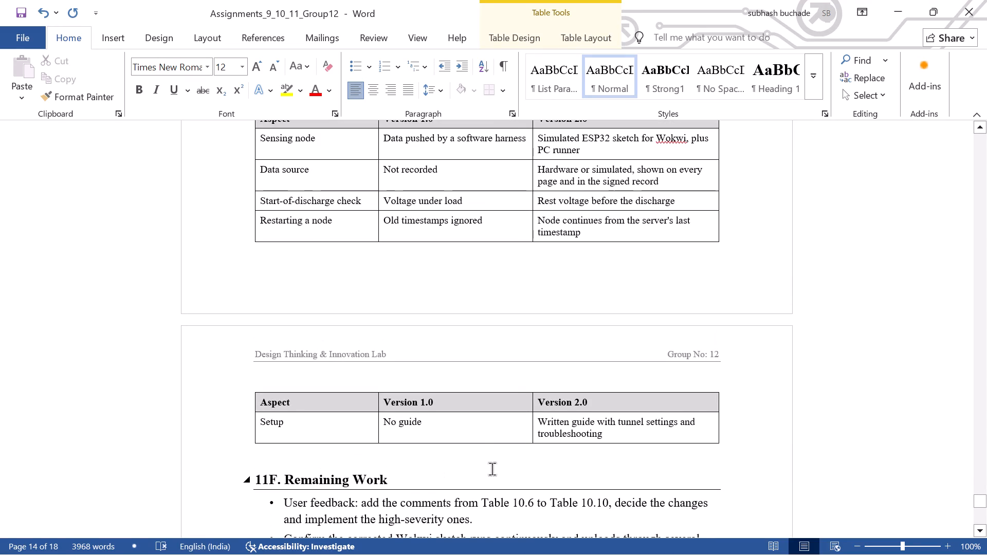
# Delete the entire Setup row of Table 11.4 that spills onto the last page.
pyautogui.click(480, 435)
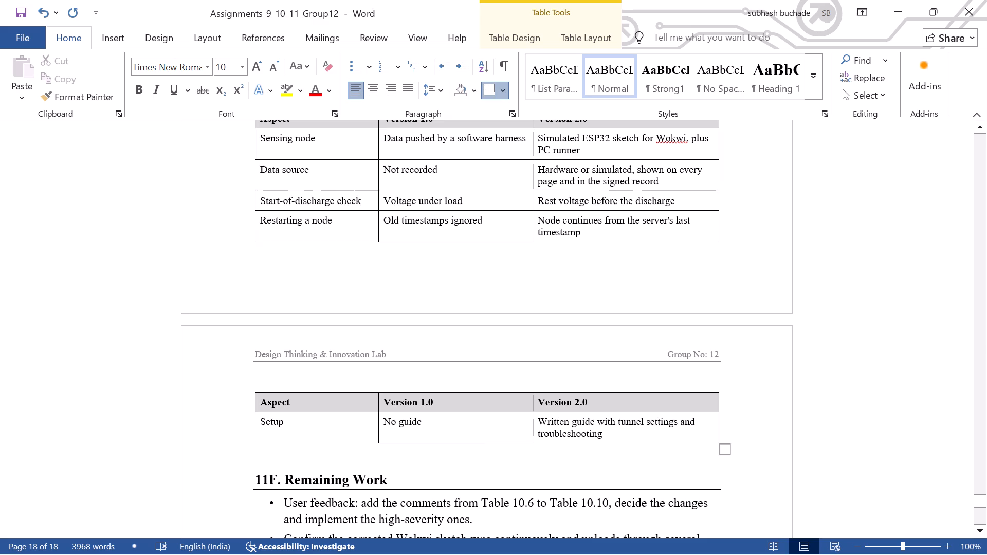
pyautogui.click(724, 449)
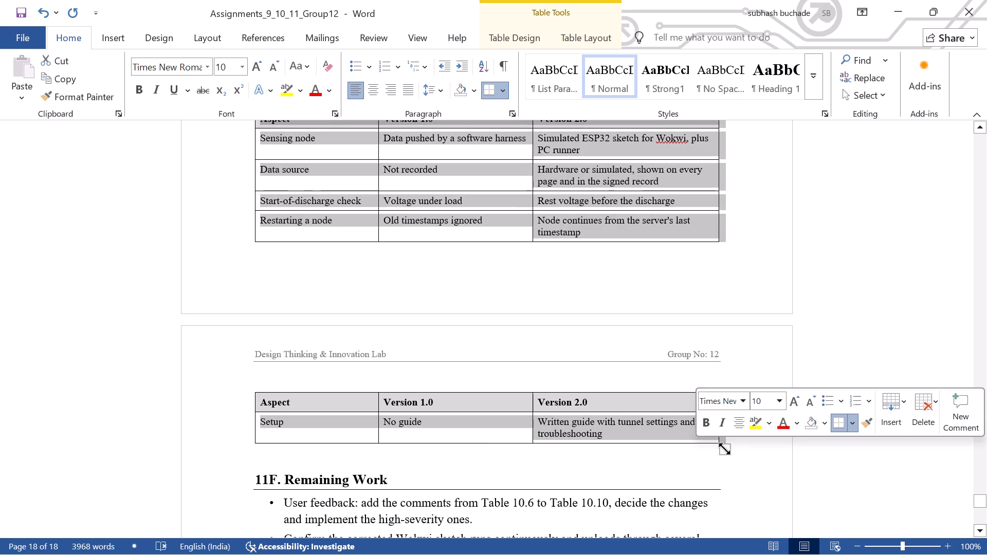
pyautogui.click(579, 464)
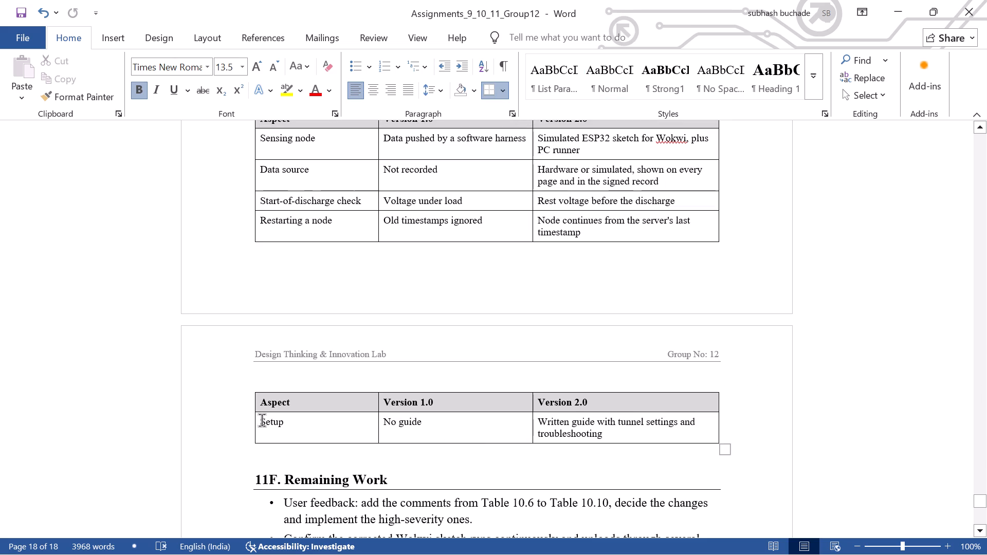
pyautogui.moveTo(261, 420); pyautogui.dragTo(670, 427)
pyautogui.press('BackSpace')
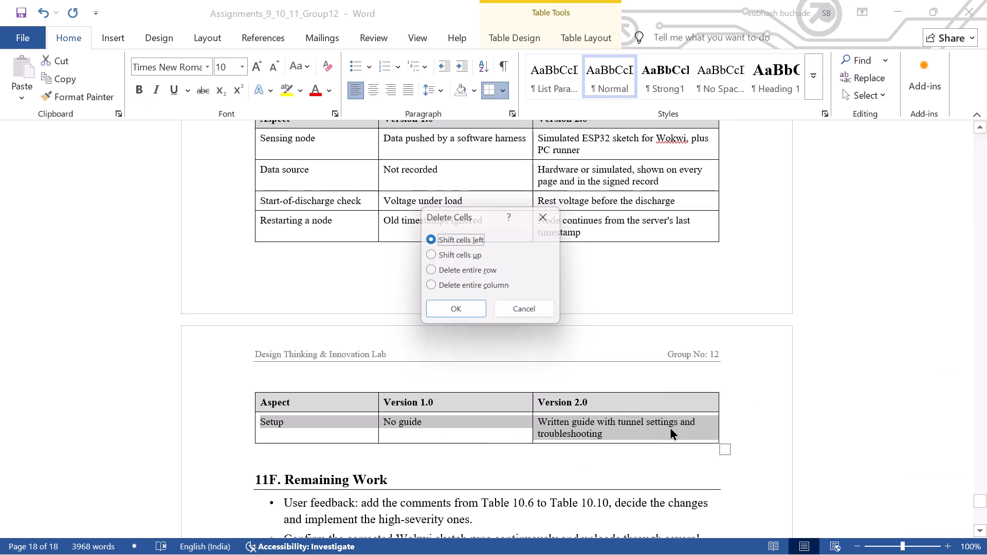
pyautogui.click(434, 271)
pyautogui.click(436, 307)
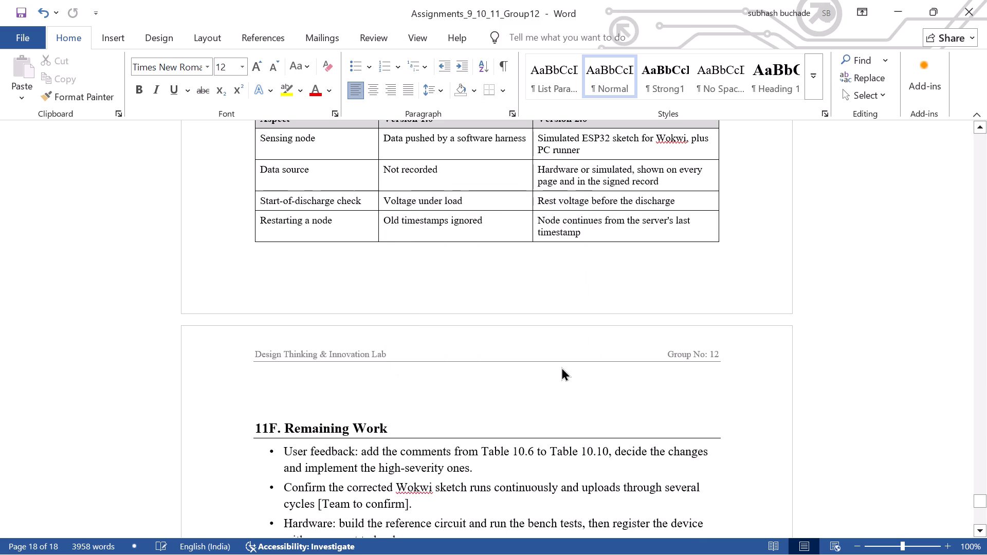
# Remove the empty line above the "11F. Remaining Work" heading.
pyautogui.press('Down')
pyautogui.press('BackSpace')
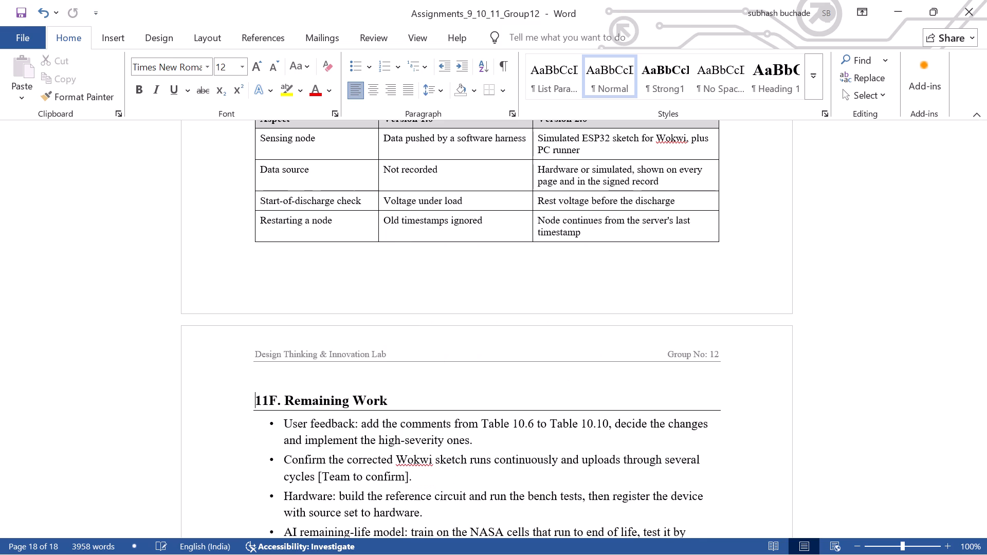
pyautogui.press('BackSpace')
# Delete questions (2) "What was confusing?" and (3) "What is missing?" from Open questions above Table 10.6, keeping question (1)'s question mark.
pyautogui.scroll(2, 561, 367)
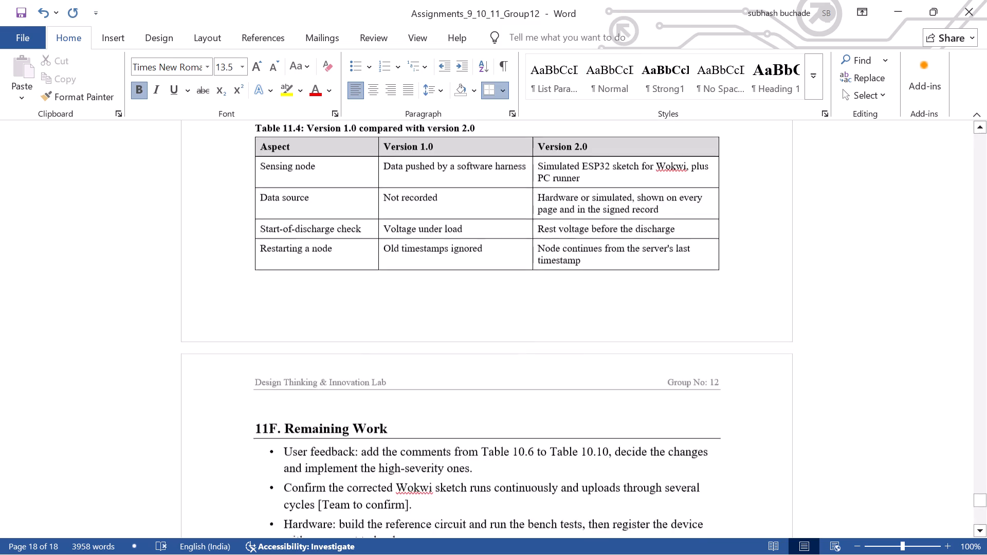
pyautogui.scroll(20, 561, 367)
pyautogui.scroll(7, 561, 367)
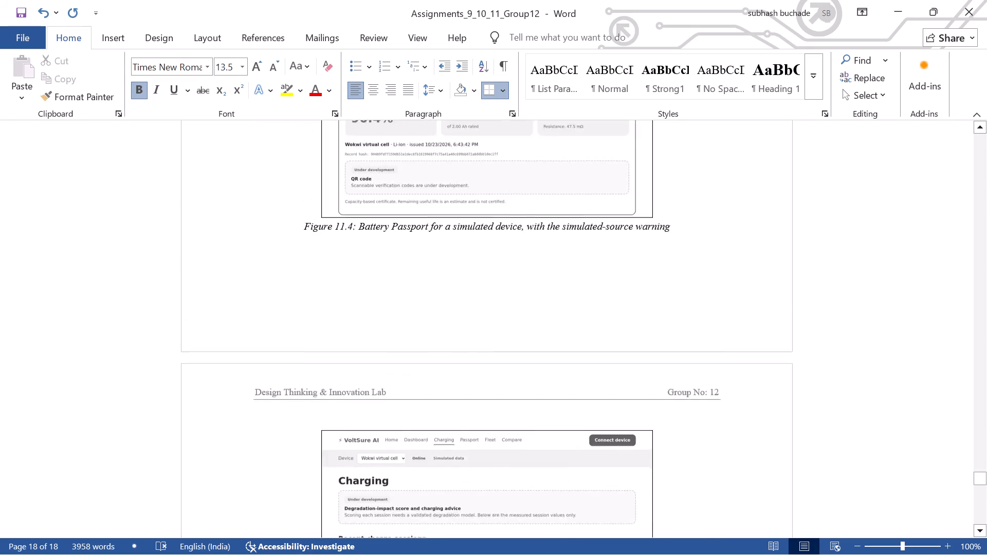
pyautogui.scroll(11, 561, 367)
pyautogui.scroll(10, 561, 367)
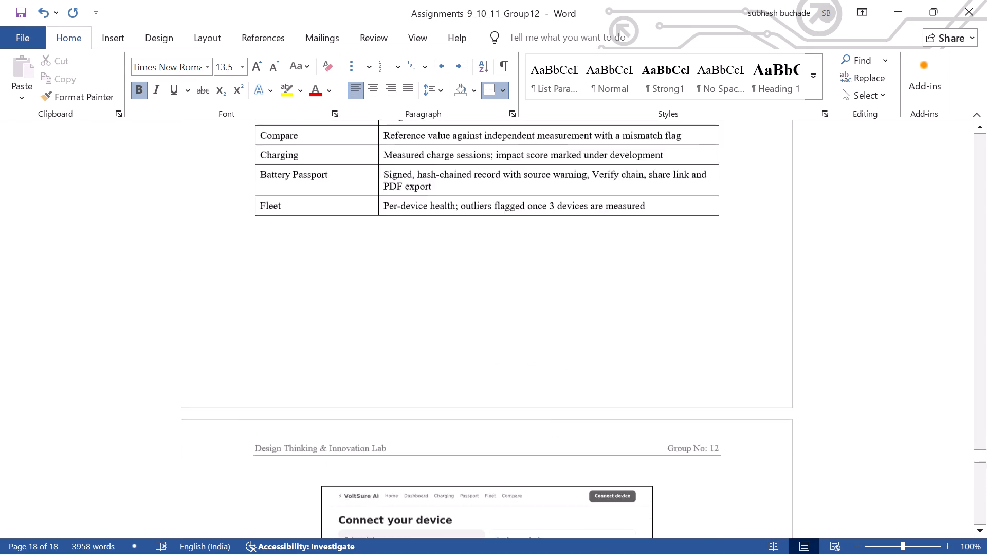
pyautogui.scroll(20, 561, 367)
pyautogui.scroll(8, 561, 367)
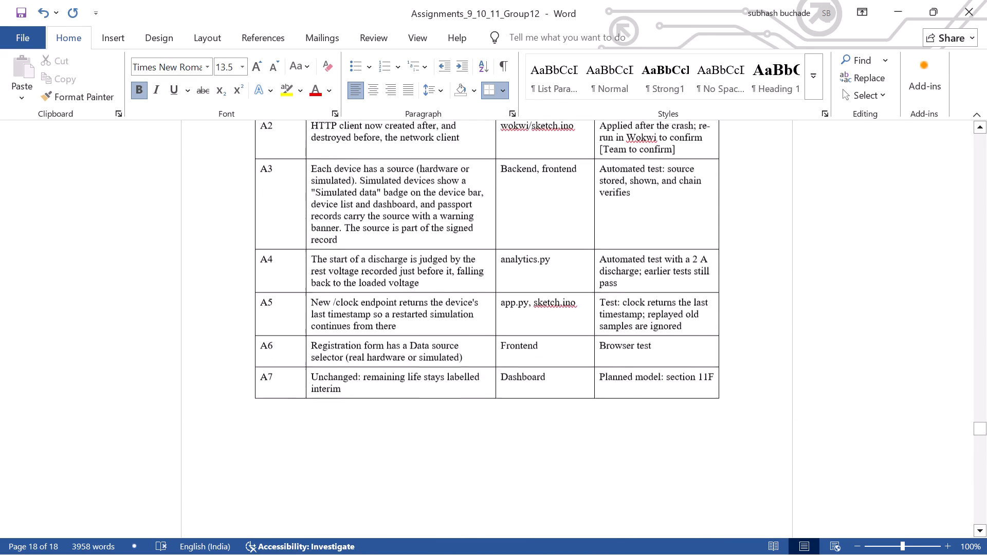
pyautogui.scroll(20, 561, 367)
pyautogui.scroll(8, 561, 367)
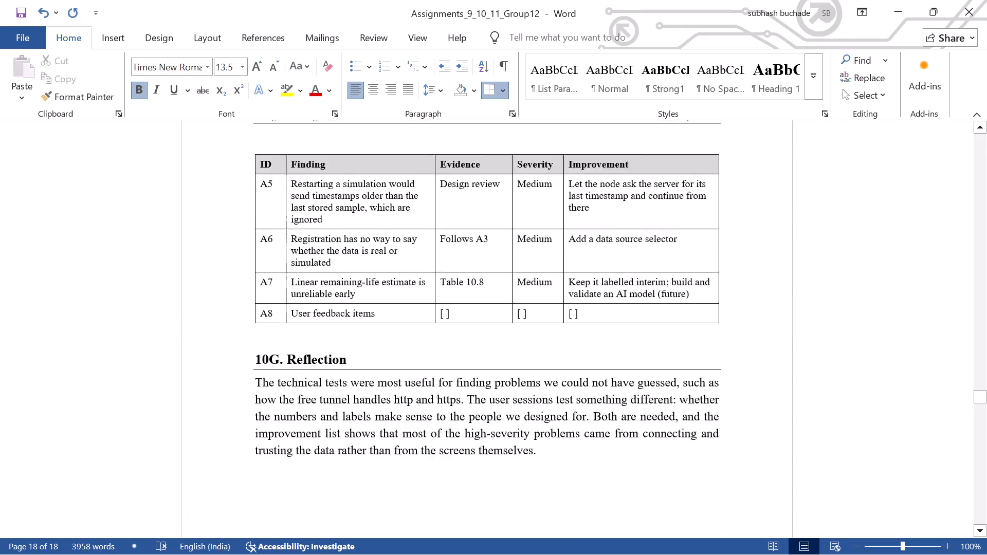
pyautogui.scroll(20, 561, 367)
pyautogui.scroll(8, 561, 367)
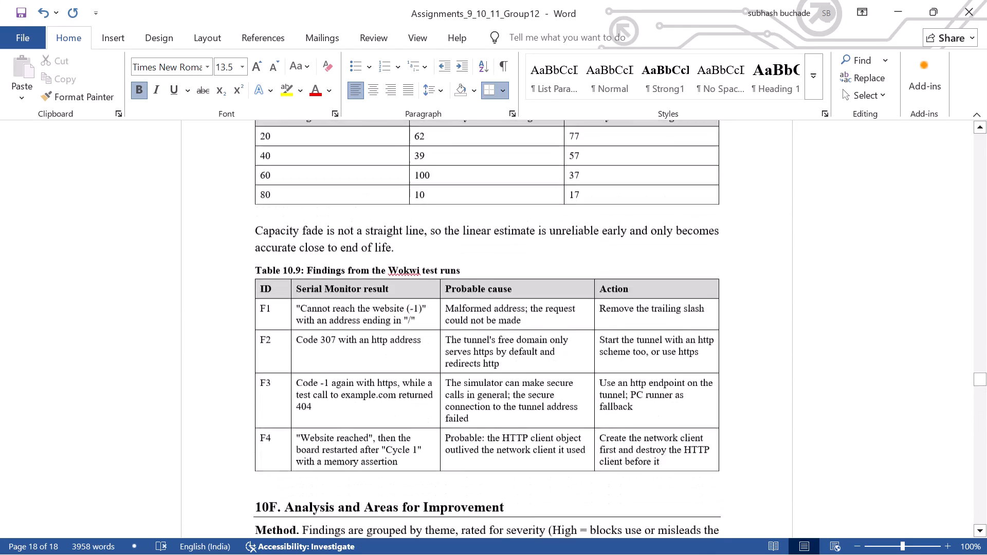
pyautogui.scroll(20, 561, 367)
pyautogui.scroll(4, 561, 367)
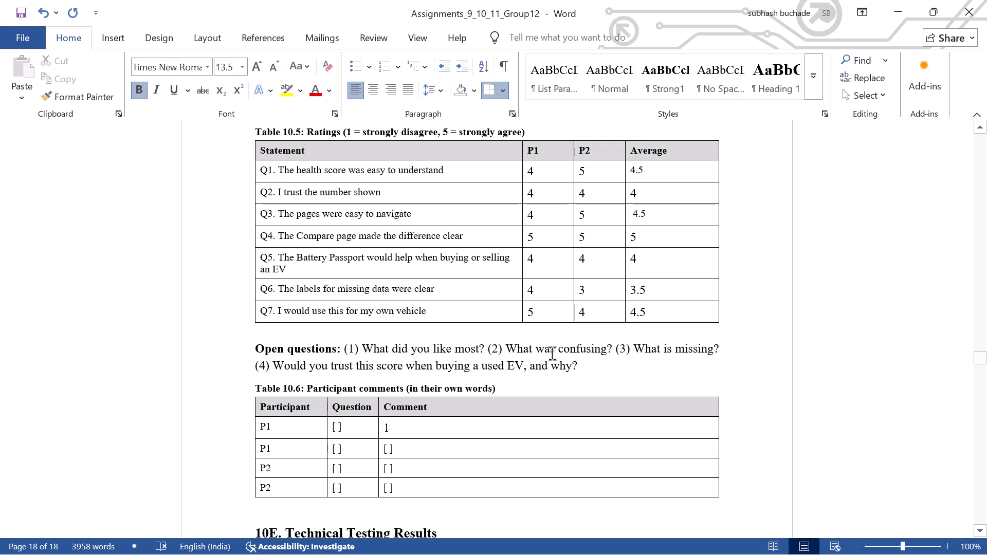
pyautogui.moveTo(726, 347); pyautogui.dragTo(693, 347)
pyautogui.moveTo(693, 347); pyautogui.dragTo(486, 351)
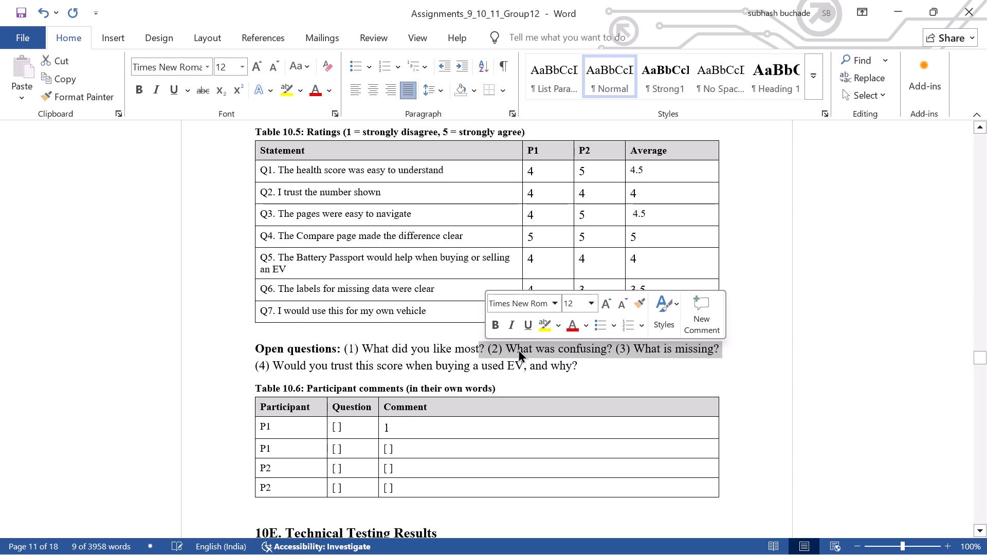
pyautogui.press('Right')
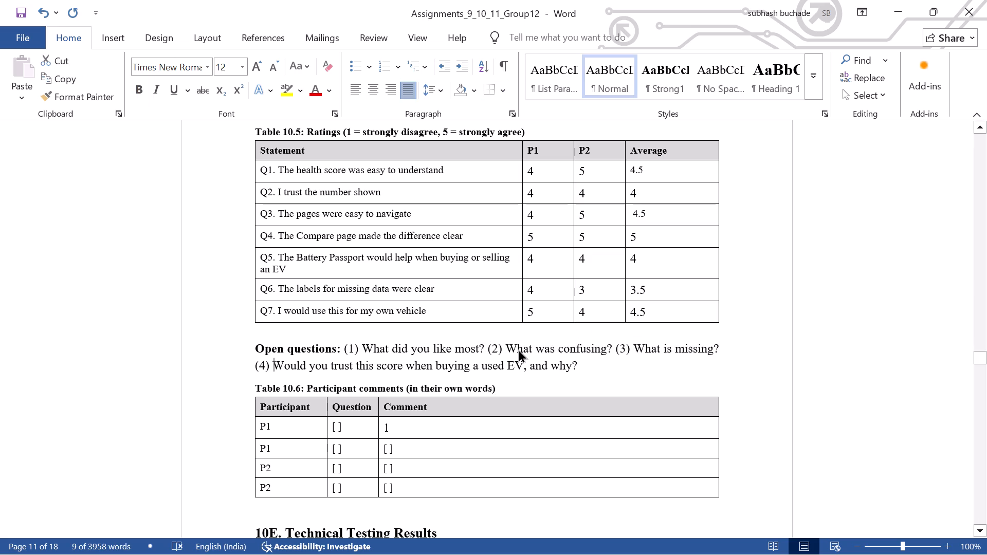
pyautogui.moveTo(486, 347); pyautogui.dragTo(625, 339)
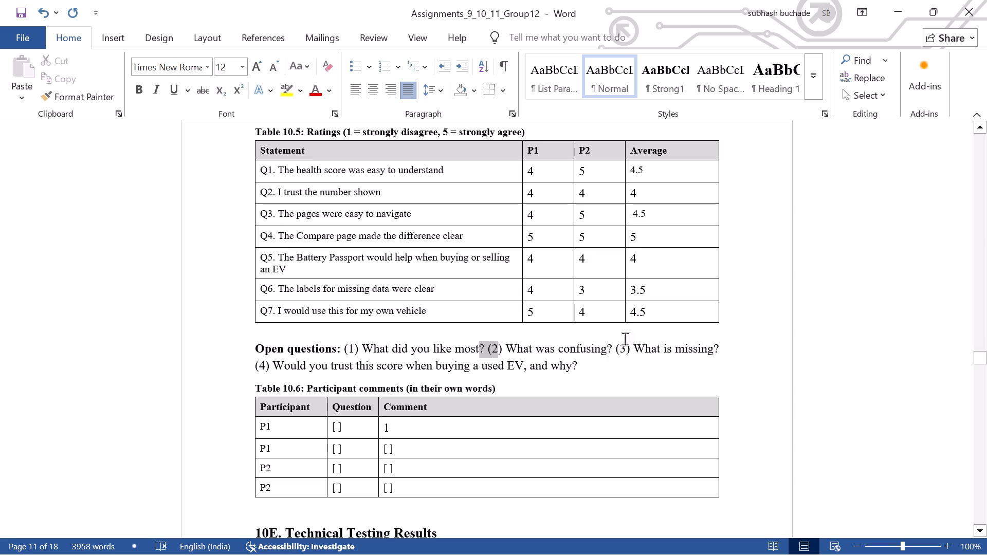
pyautogui.moveTo(625, 339); pyautogui.dragTo(719, 347)
pyautogui.press('BackSpace')
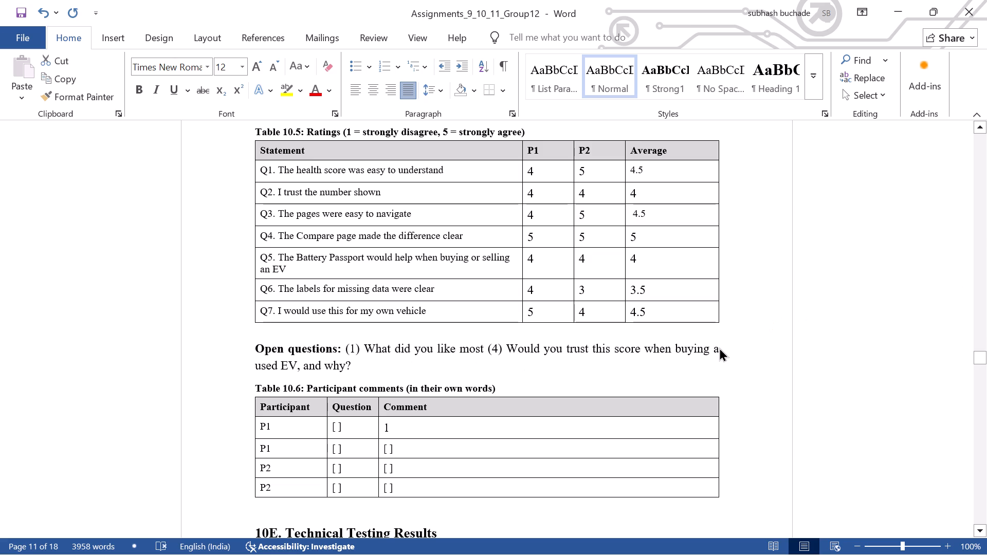
pyautogui.hotkey('shift', '?')
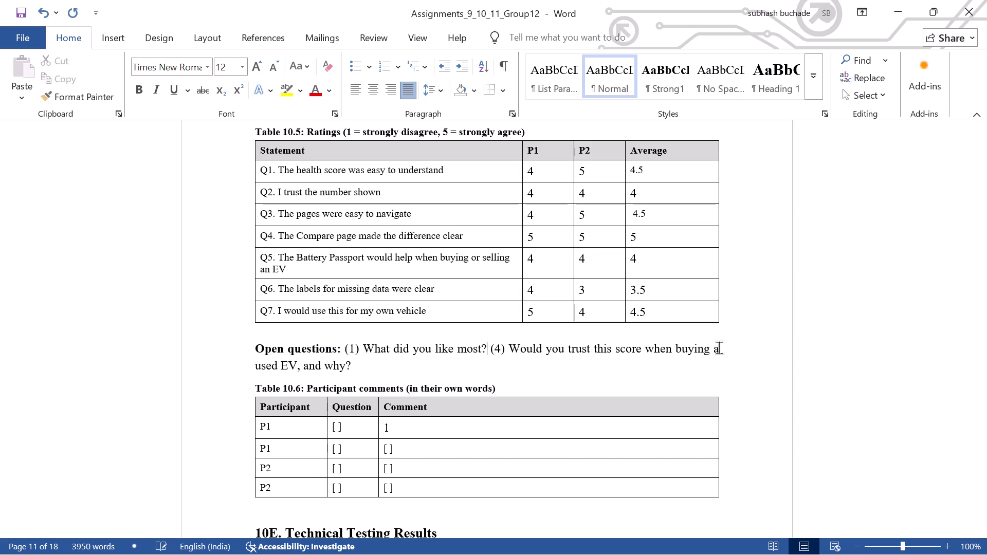
# Renumber the open question about trusting the score when buying a used EV as (2).
pyautogui.press('Right')
pyautogui.press('Right')
pyautogui.press('Right')
pyautogui.press('BackSpace')
pyautogui.press('2')
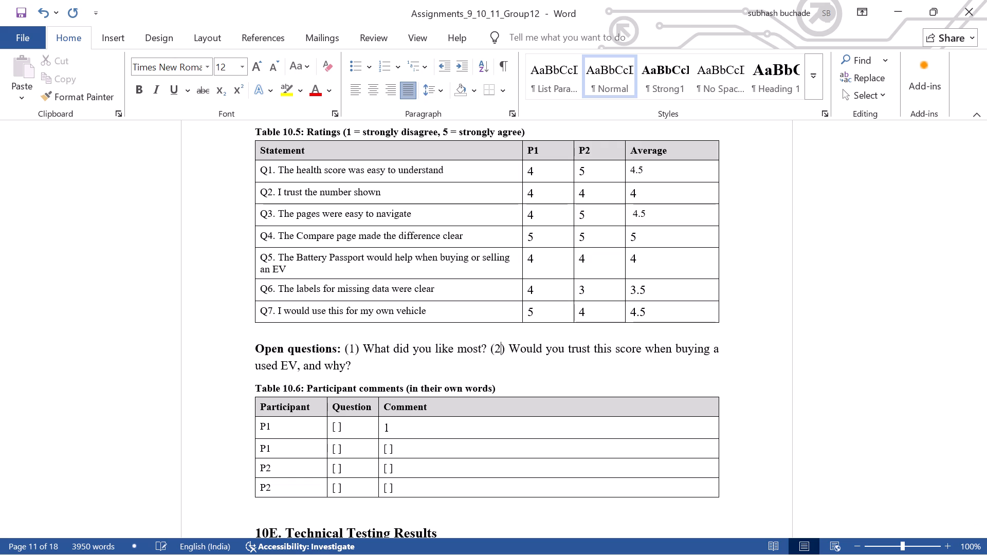
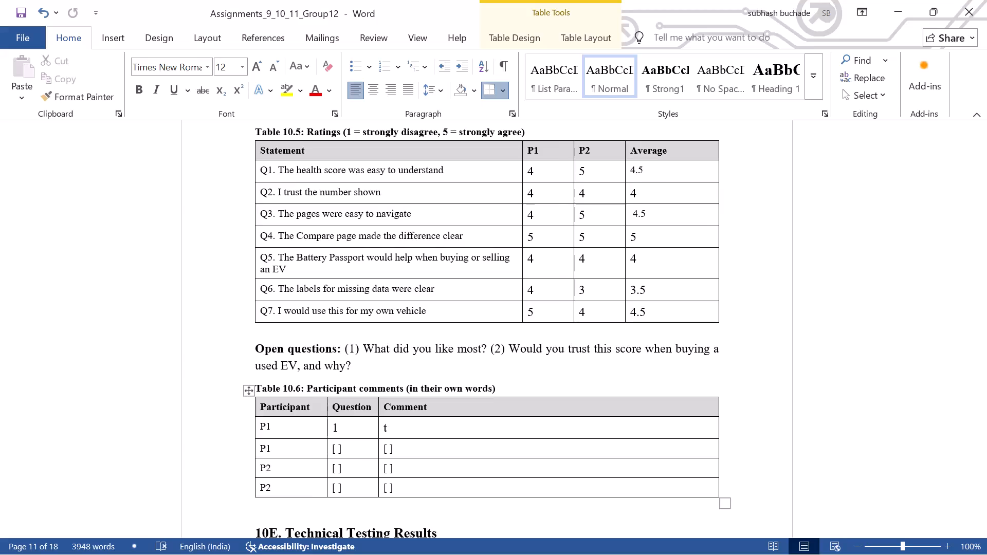
# Replace the lowercase "t" in P1's question 1 comment in Table 10.6 with a capital "T".
pyautogui.press('BackSpace')
pyautogui.press('BackSpace')
pyautogui.press('BackSpace')
pyautogui.press('BackSpace')
pyautogui.press('BackSpace')
pyautogui.press('BackSpace')
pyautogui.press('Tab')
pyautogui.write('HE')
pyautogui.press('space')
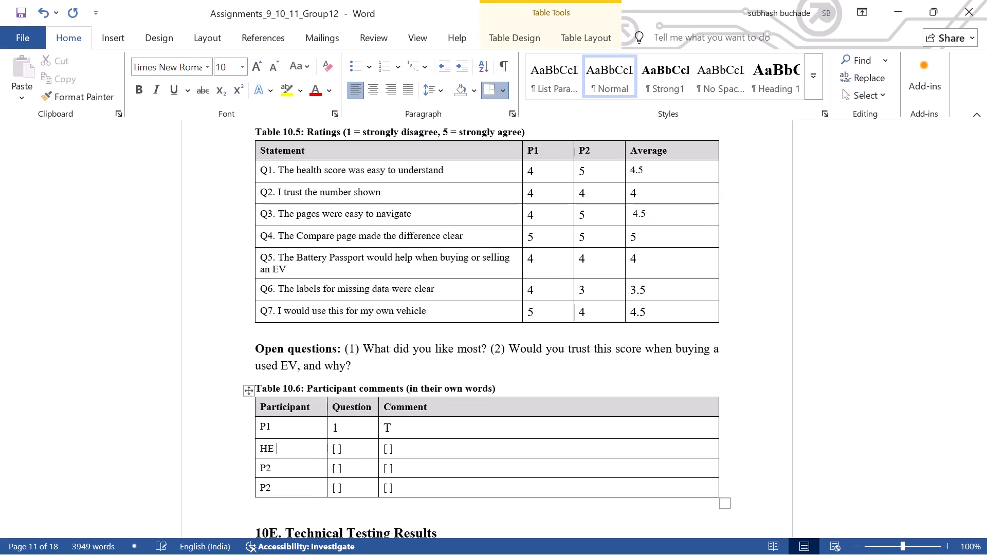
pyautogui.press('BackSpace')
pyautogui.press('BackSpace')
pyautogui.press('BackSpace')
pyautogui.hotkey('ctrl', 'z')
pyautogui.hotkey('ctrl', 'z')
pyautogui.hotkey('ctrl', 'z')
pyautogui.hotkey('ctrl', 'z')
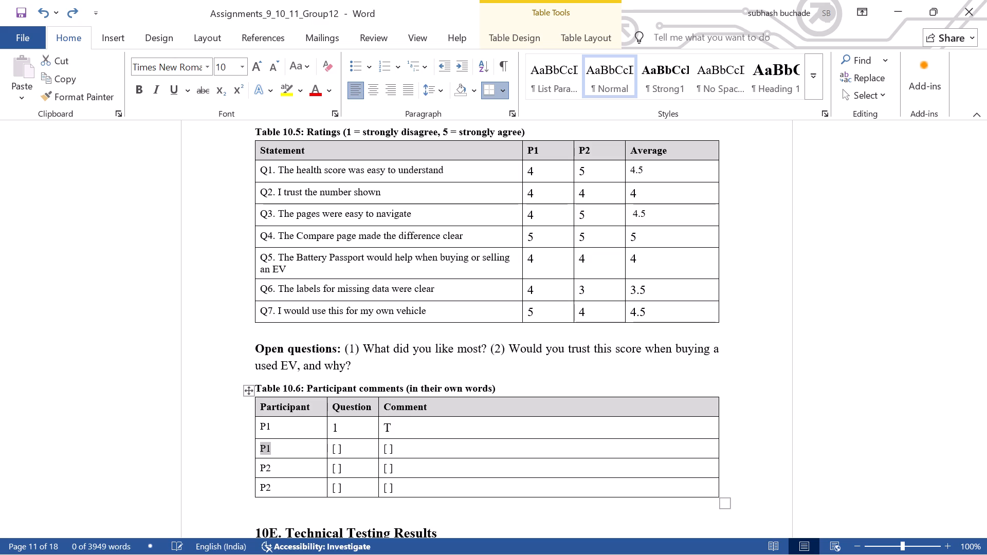
# Continue P1's question 1 comment in Table 10.6 after the "T" so it reads "The cocept is unique".
pyautogui.press('Up')
pyautogui.press('Right')
pyautogui.press('Right')
pyautogui.press('Right')
pyautogui.press('Right')
pyautogui.press('Right')
pyautogui.press('Right')
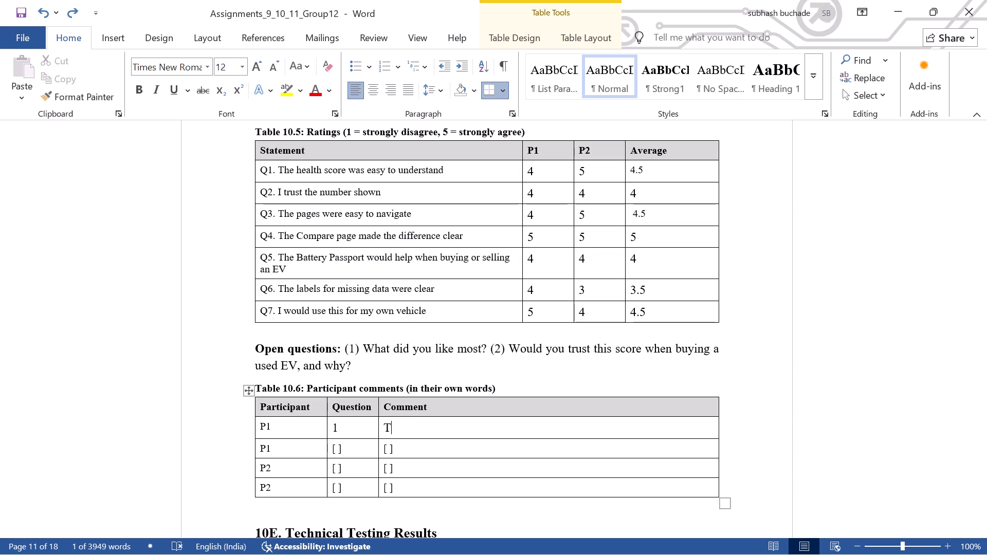
pyautogui.write('HE')
pyautogui.press('space')
pyautogui.press('BackSpace')
pyautogui.press('BackSpace')
pyautogui.press('BackSpace')
pyautogui.write('he')
pyautogui.press('space')
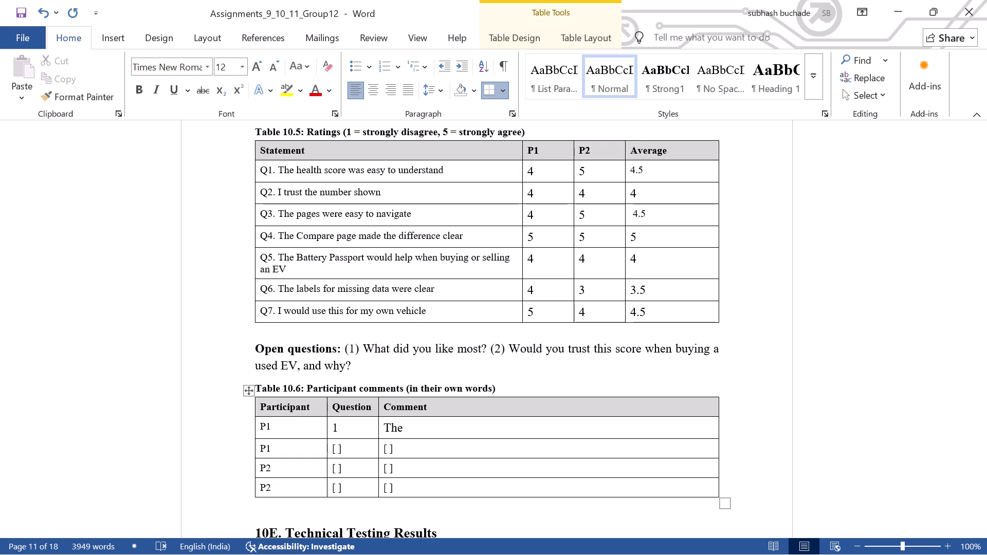
pyautogui.write('conpet')
pyautogui.press('BackSpace')
pyautogui.press('BackSpace')
pyautogui.press('BackSpace')
pyautogui.press('BackSpace')
pyautogui.write('cept')
pyautogui.press('space')
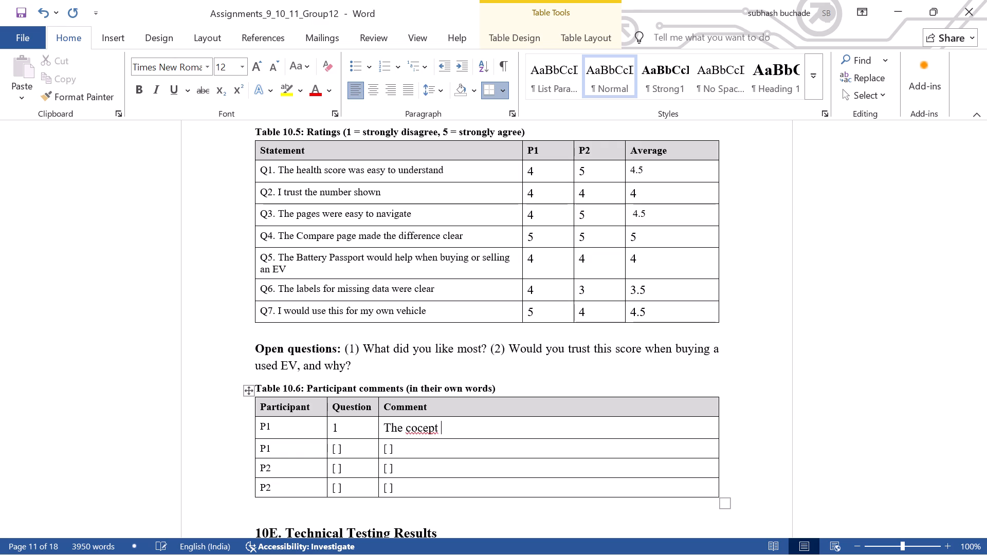
pyautogui.write('is')
pyautogui.press('space')
pyautogui.press('t')
pyautogui.press('BackSpace')
pyautogui.write('uni')
pyautogui.write('que')
pyautogui.press('space')
# Complete P1's question 1 comment with "and the software is easy to understand.".
pyautogui.press(',')
pyautogui.write('and')
pyautogui.press('BackSpace')
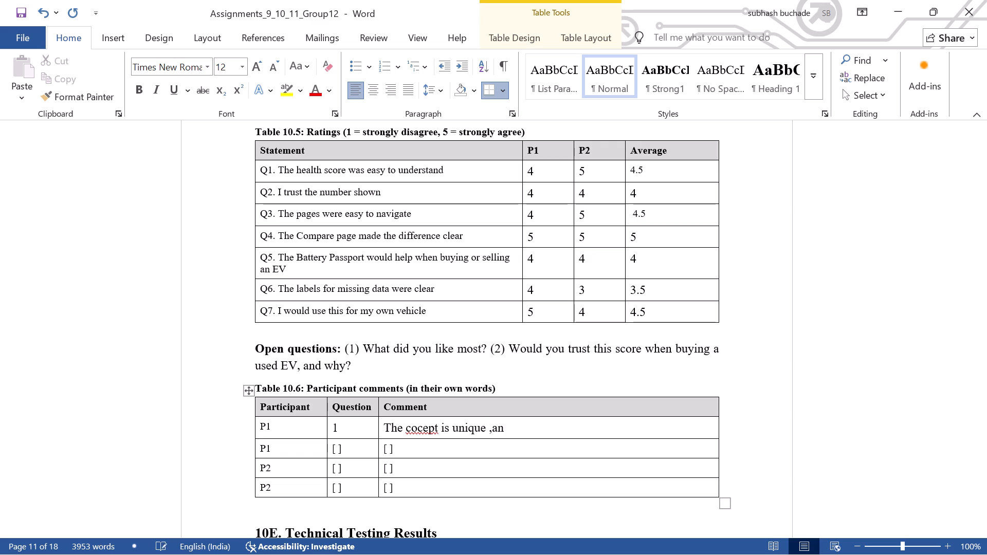
pyautogui.press('BackSpace')
pyautogui.press('BackSpace')
pyautogui.press('BackSpace')
pyautogui.write('adn')
pyautogui.press('BackSpace')
pyautogui.press('BackSpace')
pyautogui.write('nd')
pyautogui.press('space')
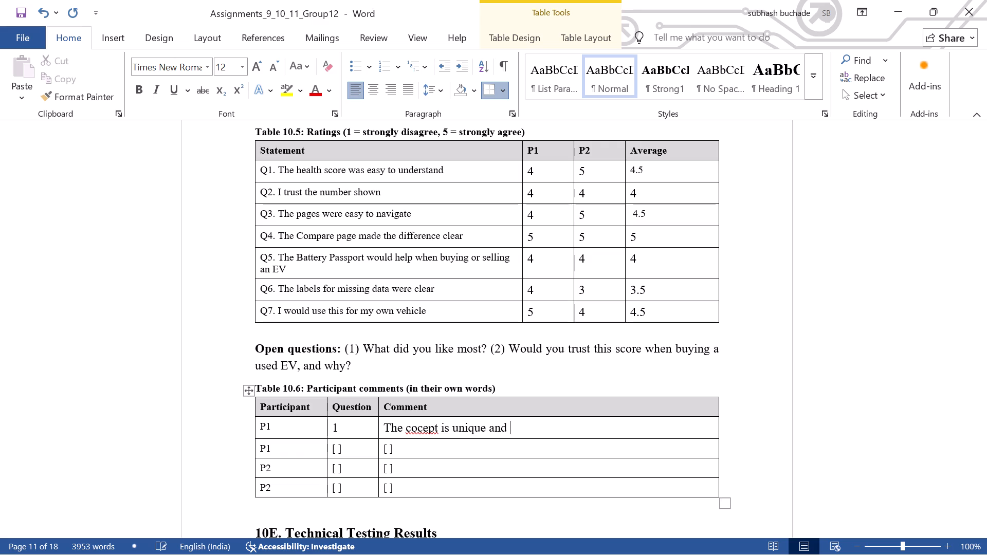
pyautogui.write('the')
pyautogui.press('space')
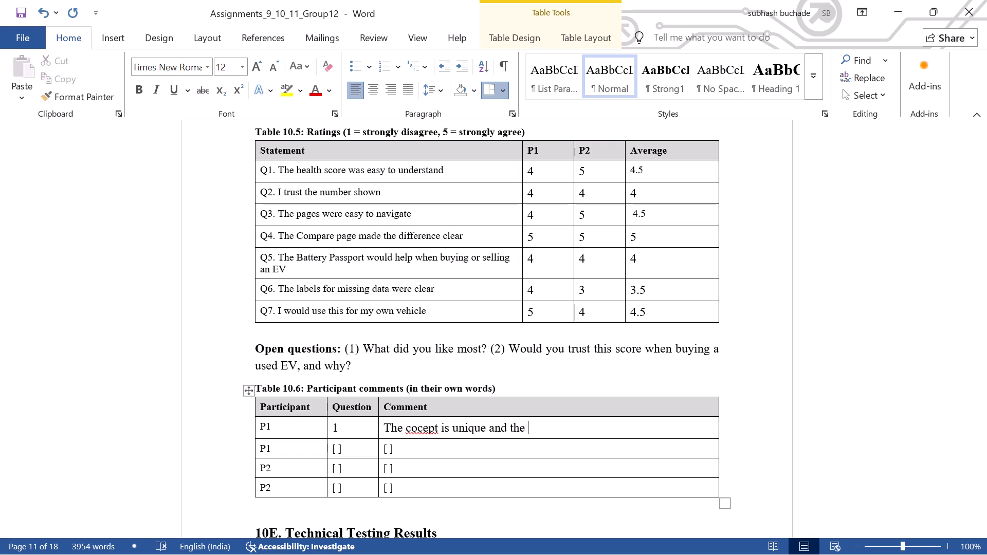
pyautogui.write('soft')
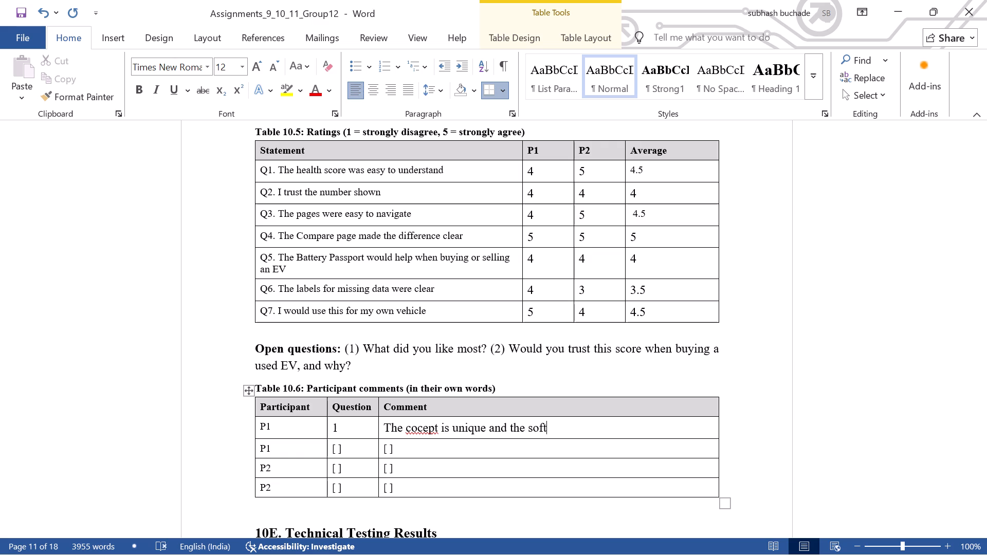
pyautogui.write('ware')
pyautogui.press('space')
pyautogui.press('space')
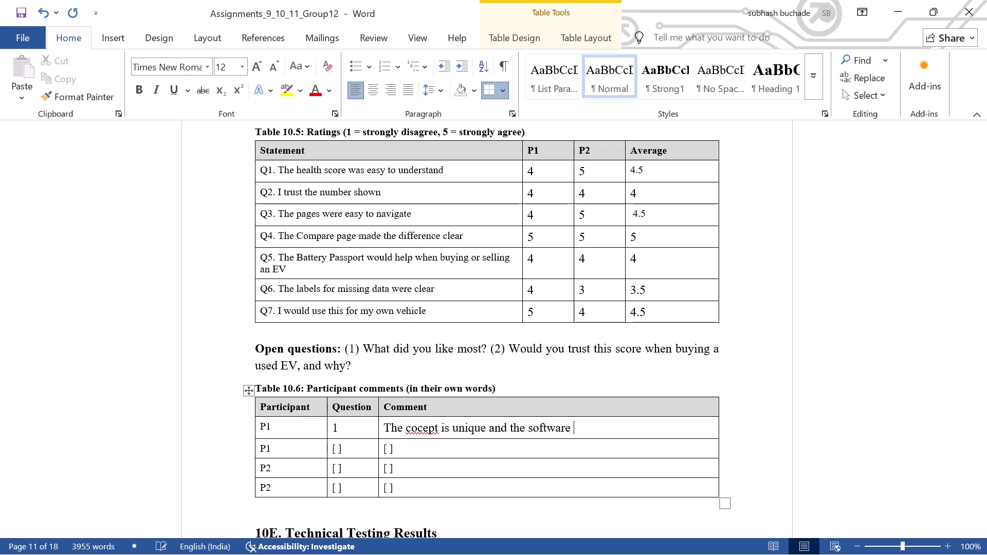
pyautogui.write('is ea')
pyautogui.write('sy')
pyautogui.press('space')
pyautogui.write('to')
pyautogui.press('space')
pyautogui.write('understand')
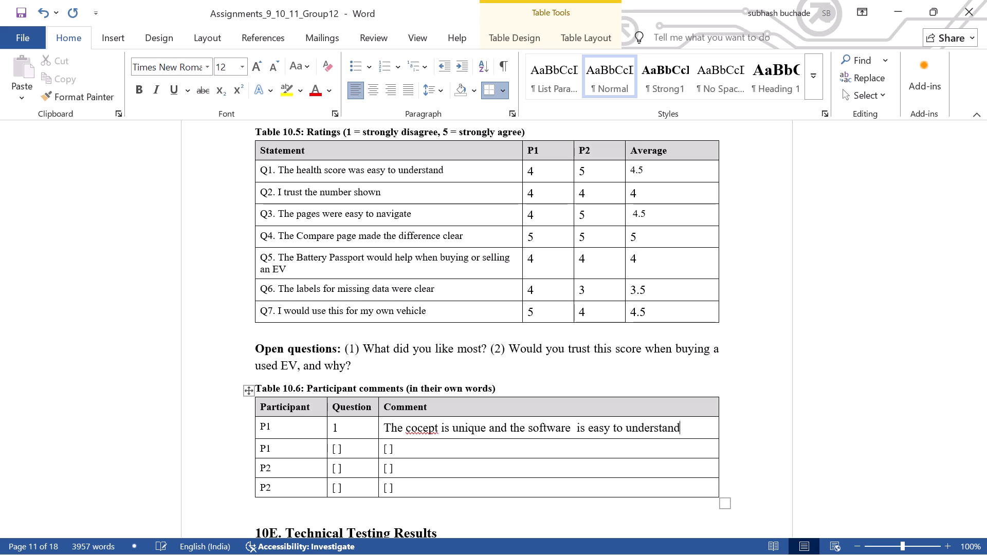
pyautogui.press('.')
# Replace the question placeholder in the second P1 row of Table 10.6 with 2.
pyautogui.click(342, 450)
pyautogui.press('BackSpace')
pyautogui.press('BackSpace')
pyautogui.press('BackSpace')
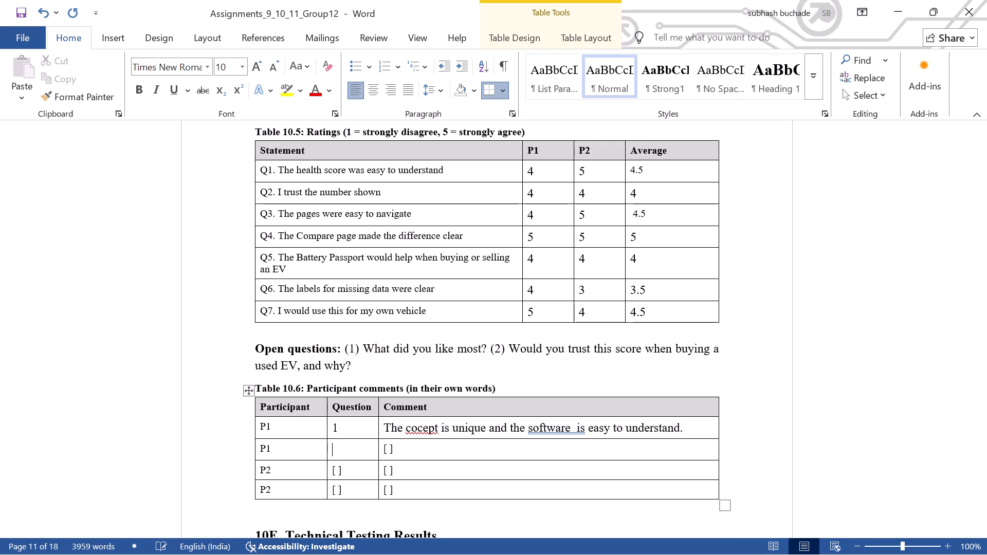
pyautogui.press('2')
# Correct the misspelled "cocept" to "concept" in P1's question 1 comment.
pyautogui.press('Up')
pyautogui.press('Up')
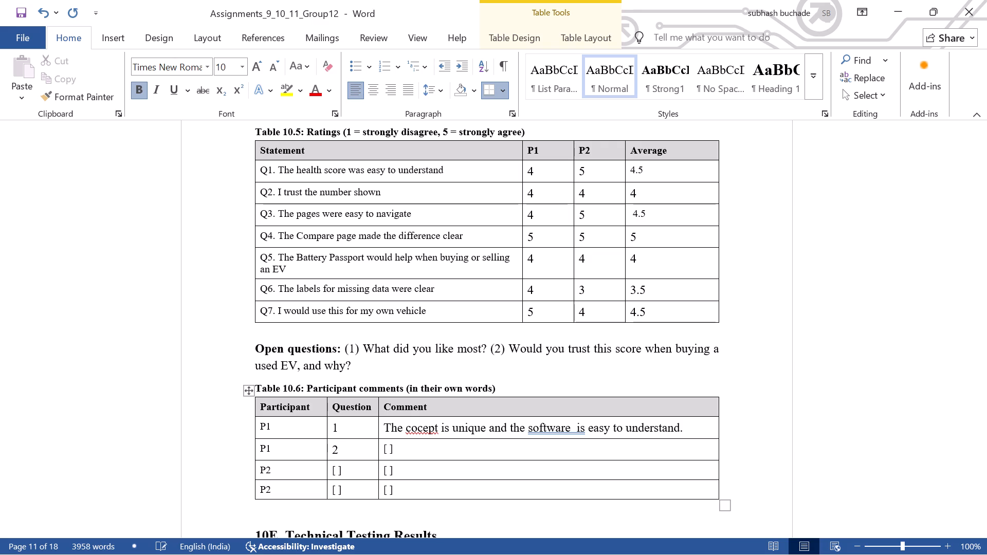
pyautogui.press('Down')
pyautogui.press('Right')
pyautogui.press('Right')
pyautogui.press('Right')
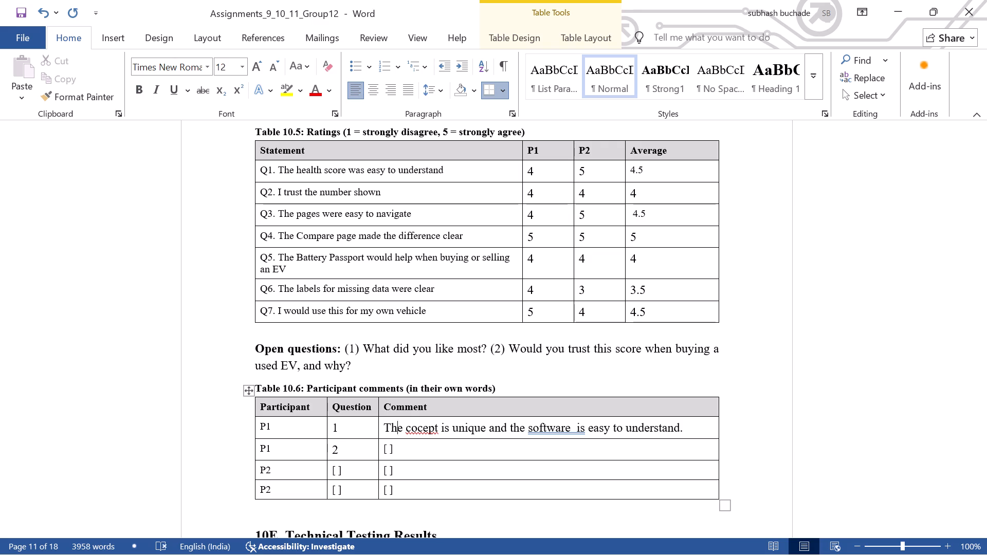
pyautogui.press('Right')
pyautogui.press('Right')
pyautogui.press('Right')
pyautogui.press('Right')
pyautogui.press('n')
pyautogui.press('Right')
pyautogui.press('Right')
pyautogui.press('Right')
pyautogui.press('Right')
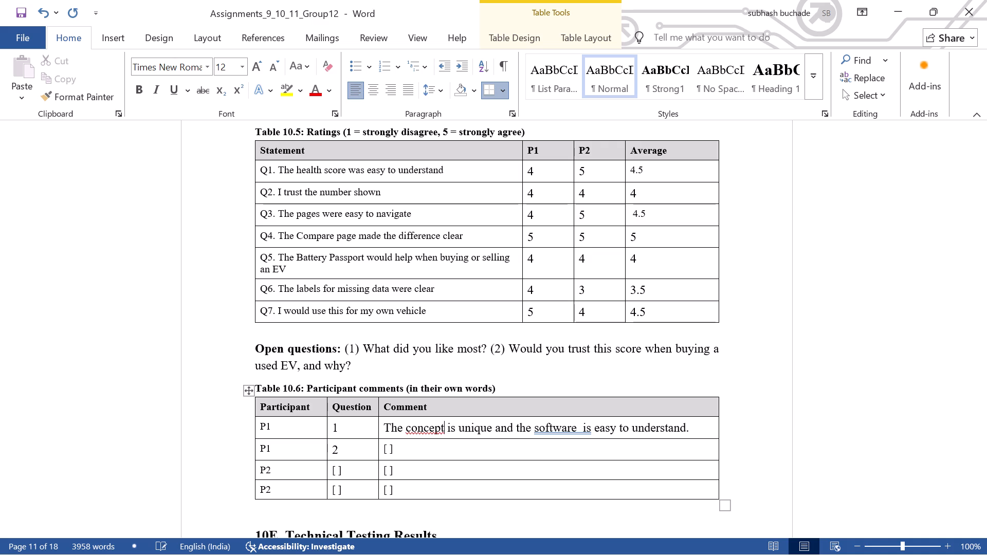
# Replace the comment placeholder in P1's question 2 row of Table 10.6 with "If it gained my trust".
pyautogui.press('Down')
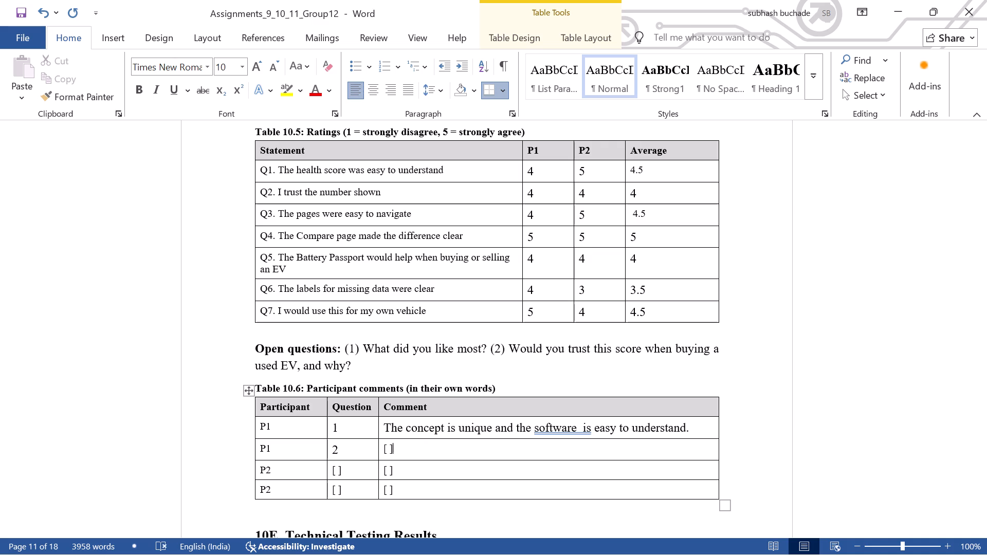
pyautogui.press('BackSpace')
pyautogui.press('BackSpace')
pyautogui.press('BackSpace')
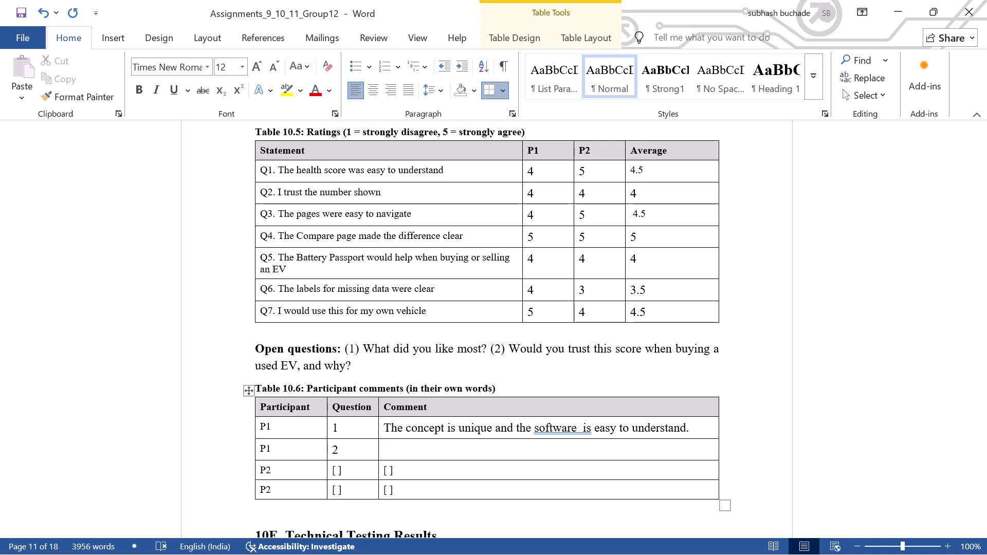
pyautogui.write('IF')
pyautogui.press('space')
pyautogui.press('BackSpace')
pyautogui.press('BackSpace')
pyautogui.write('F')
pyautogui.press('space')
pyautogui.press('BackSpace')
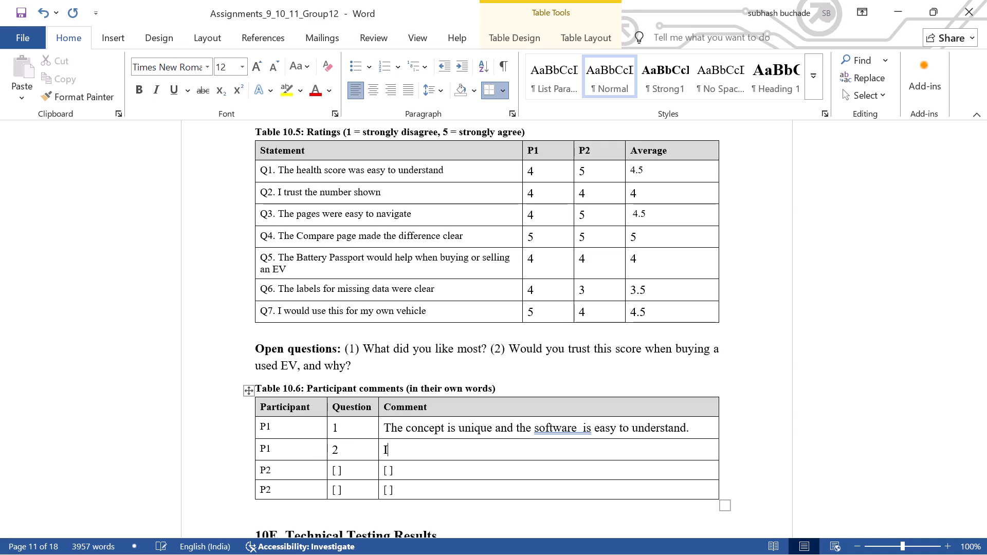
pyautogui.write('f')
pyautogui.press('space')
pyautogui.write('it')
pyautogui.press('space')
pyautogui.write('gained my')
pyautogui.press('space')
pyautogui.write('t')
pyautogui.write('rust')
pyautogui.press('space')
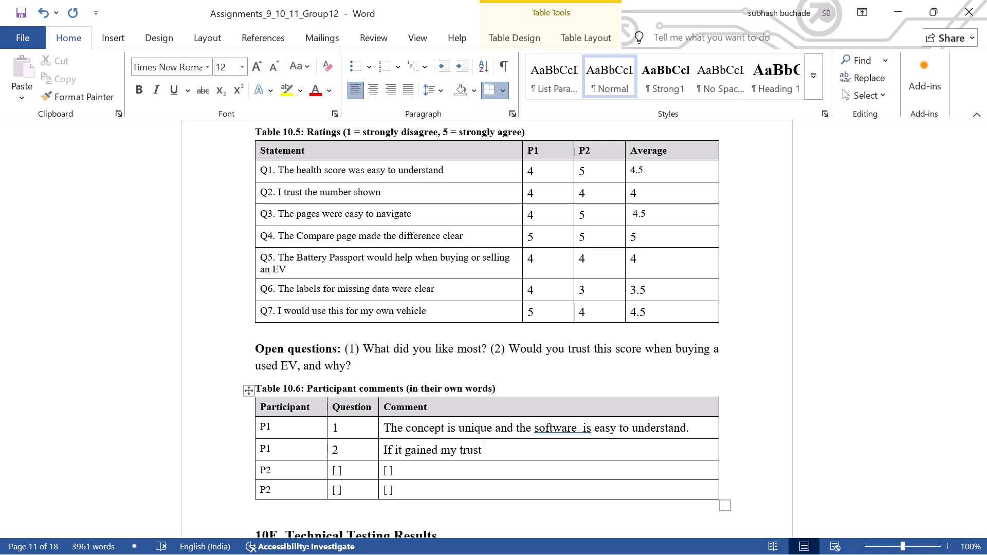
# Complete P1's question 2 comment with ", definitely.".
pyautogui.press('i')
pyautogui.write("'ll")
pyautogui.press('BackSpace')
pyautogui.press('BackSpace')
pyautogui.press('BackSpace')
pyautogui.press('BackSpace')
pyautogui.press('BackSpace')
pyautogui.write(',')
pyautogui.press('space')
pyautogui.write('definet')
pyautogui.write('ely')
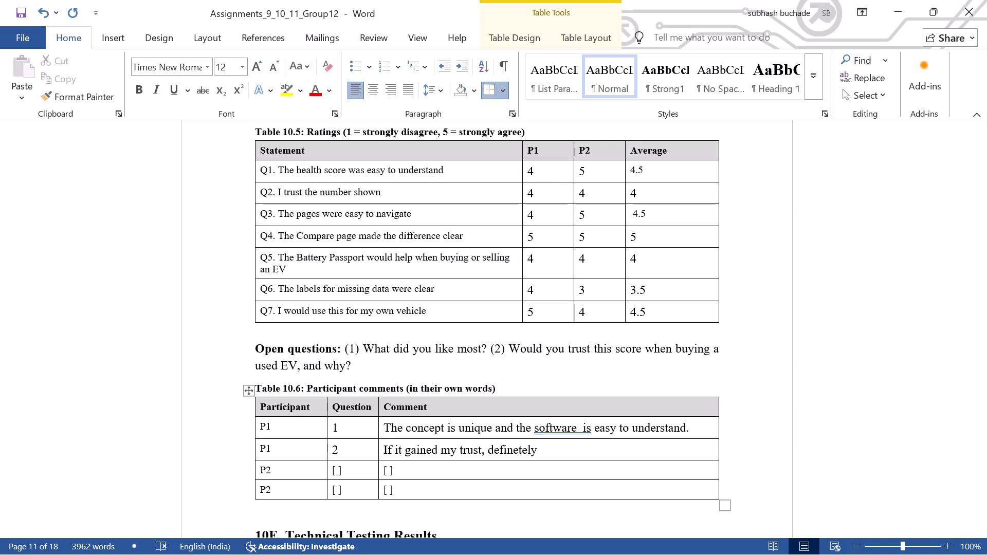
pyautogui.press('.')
# Clear the comment placeholder in the first P2 row of Table 10.6.
pyautogui.press('Down')
pyautogui.press('BackSpace')
pyautogui.press('BackSpace')
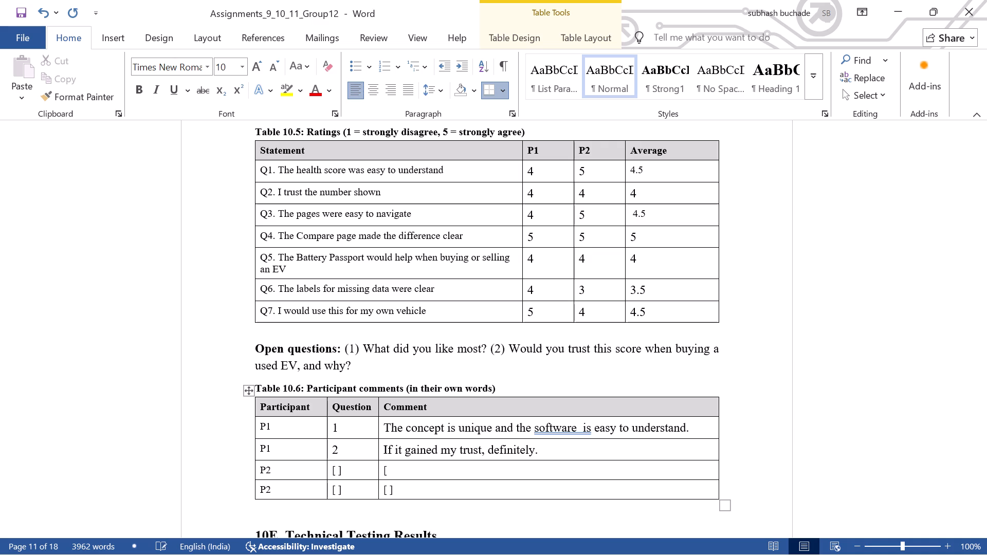
pyautogui.press('BackSpace')
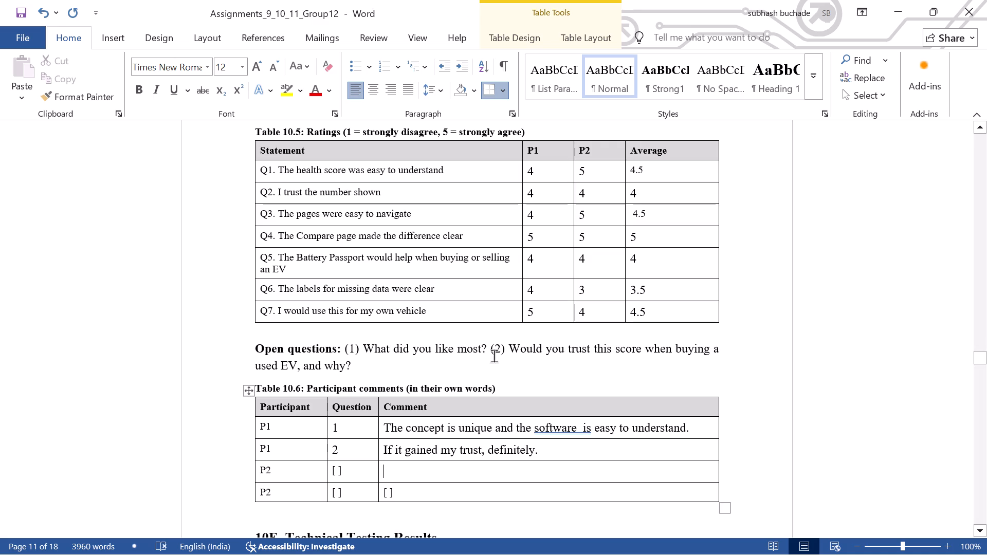
# Replace P1's entire question 2 comment in Table 10.6 with "I would like to test it".
pyautogui.moveTo(540, 454); pyautogui.dragTo(416, 449)
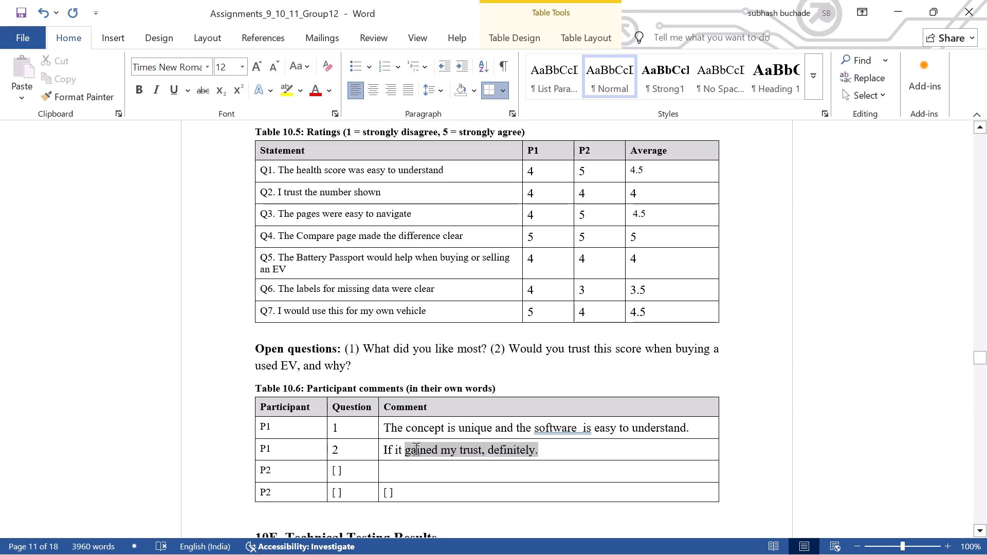
pyautogui.moveTo(416, 449); pyautogui.dragTo(392, 448)
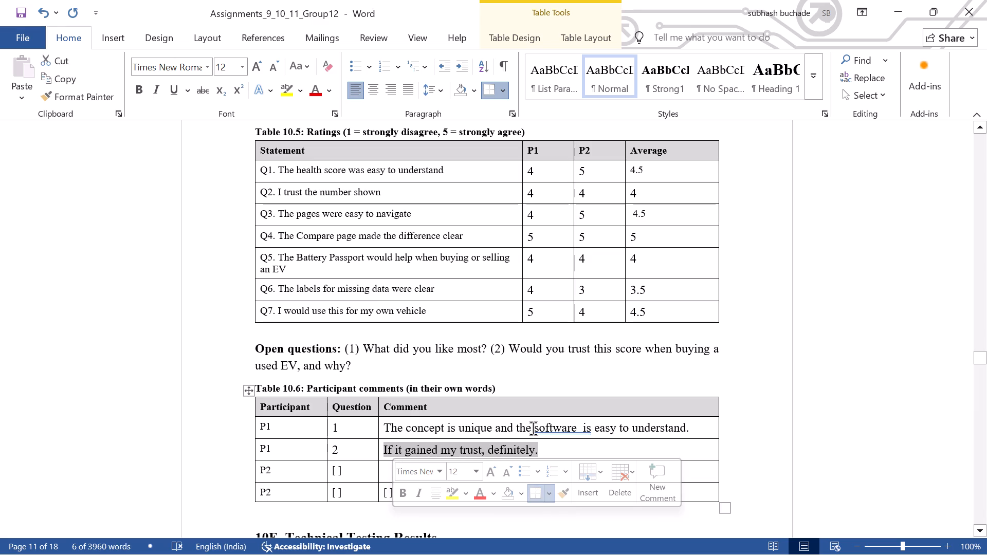
pyautogui.press('BackSpace')
pyautogui.write('I w')
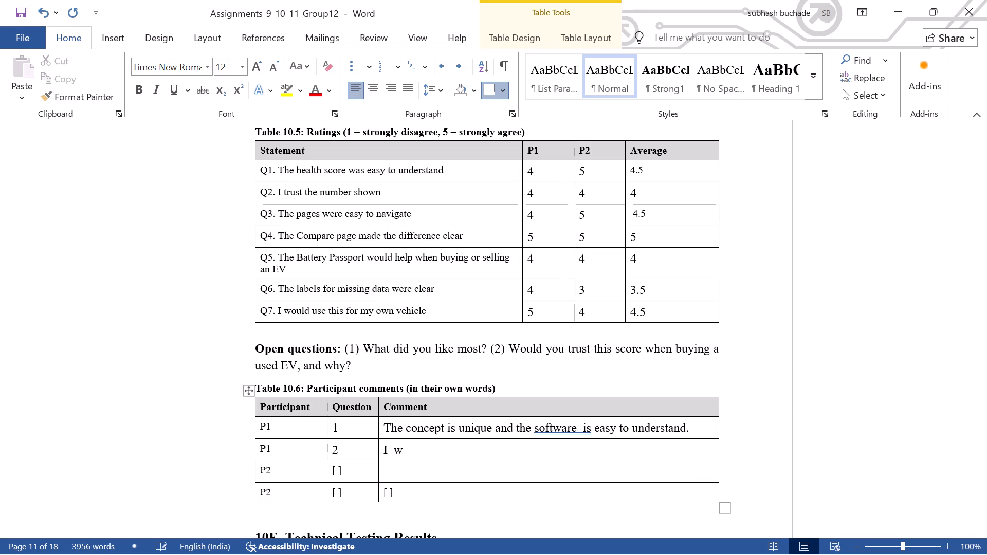
pyautogui.write('ould')
pyautogui.press('space')
pyautogui.write('like totest')
pyautogui.press('space')
pyautogui.press('BackSpace')
pyautogui.press('BackSpace')
pyautogui.press('BackSpace')
pyautogui.press('BackSpace')
pyautogui.press('BackSpace')
pyautogui.press('space')
pyautogui.write('test')
pyautogui.press('space')
pyautogui.write('is')
pyautogui.press('BackSpace')
pyautogui.write('t')
pyautogui.press('space')
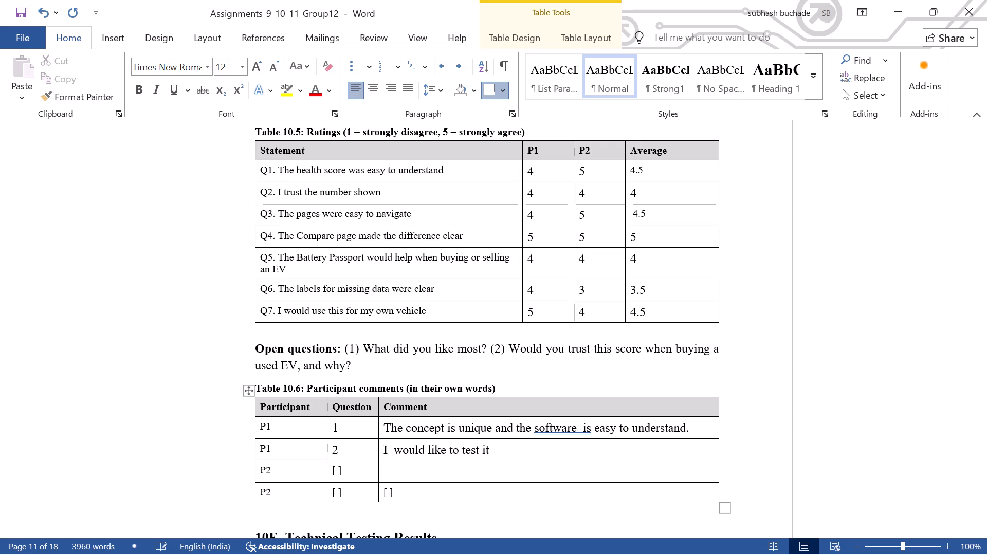
# Continue P1's question 2 comment with "first by my own".
pyautogui.write('ist')
pyautogui.press('BackSpace')
pyautogui.press('BackSpace')
pyautogui.press('BackSpace')
pyautogui.write('fist')
pyautogui.press('space')
pyautogui.press('BackSpace')
pyautogui.press('BackSpace')
pyautogui.press('r')
pyautogui.press('BackSpace')
pyautogui.press('BackSpace')
pyautogui.write('rst')
pyautogui.press('space')
pyautogui.write('by my own')
pyautogui.press('space')
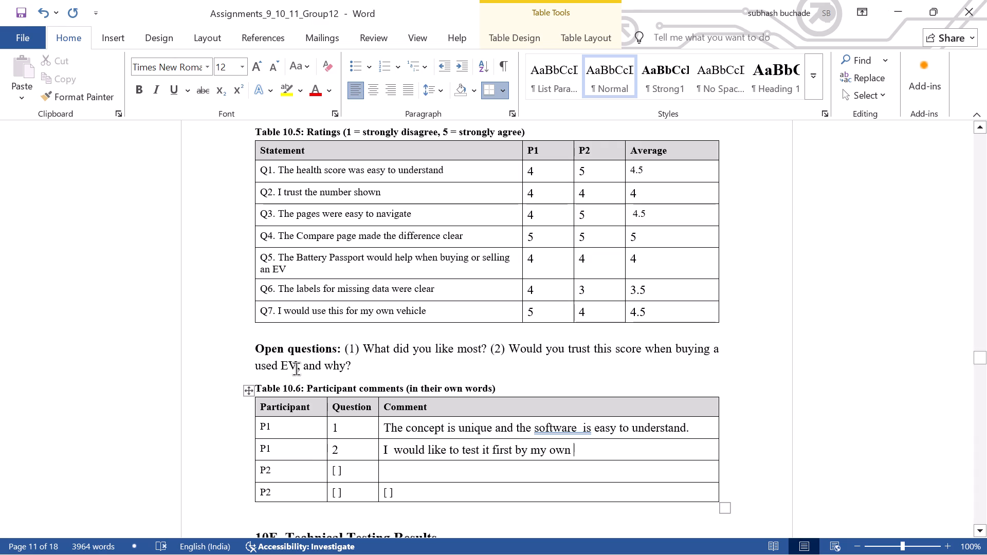
# Delete ", and why" from the second open question above Table 10.6, keeping its question mark.
pyautogui.moveTo(296, 368); pyautogui.dragTo(344, 360)
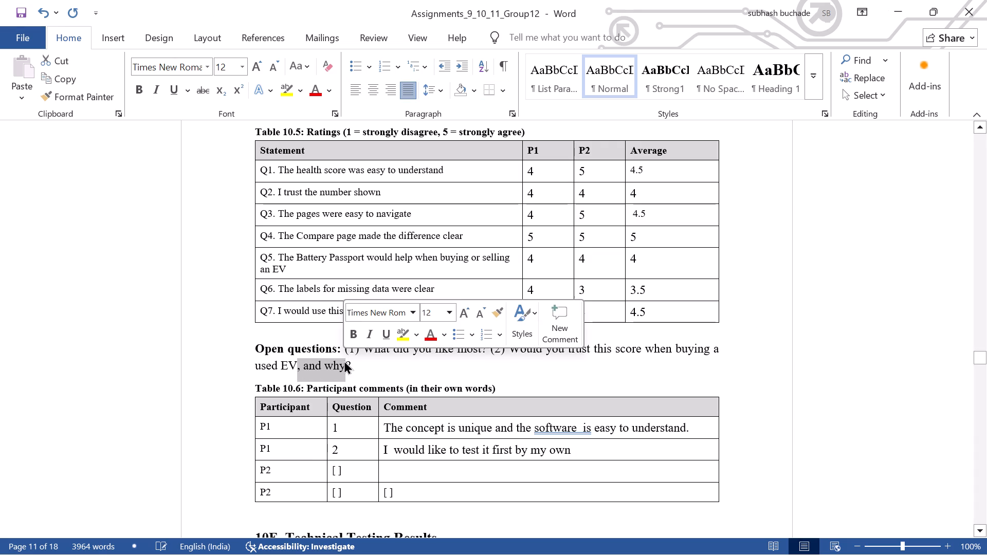
pyautogui.press('BackSpace')
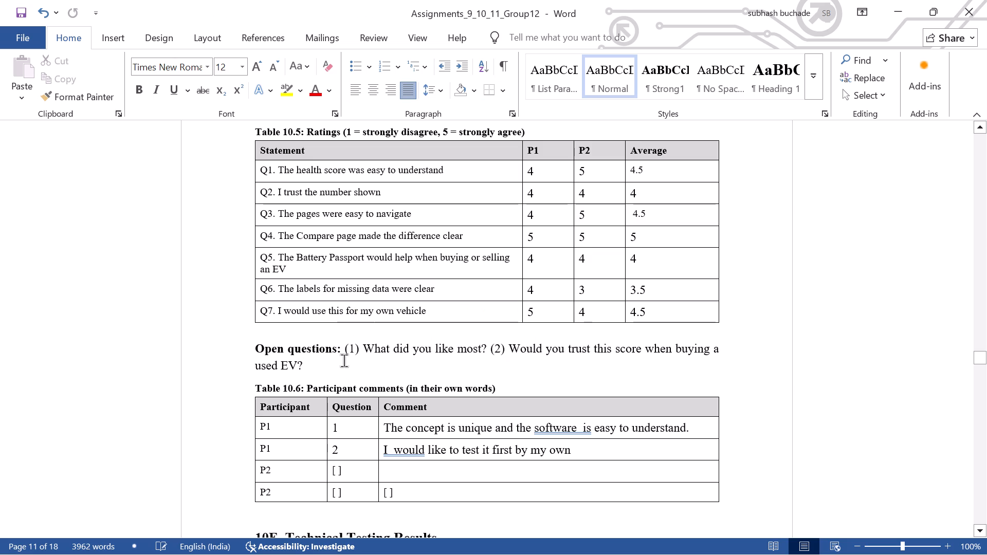
# Remove the extra space between "I" and "would" in P1's question 2 comment.
pyautogui.click(392, 446)
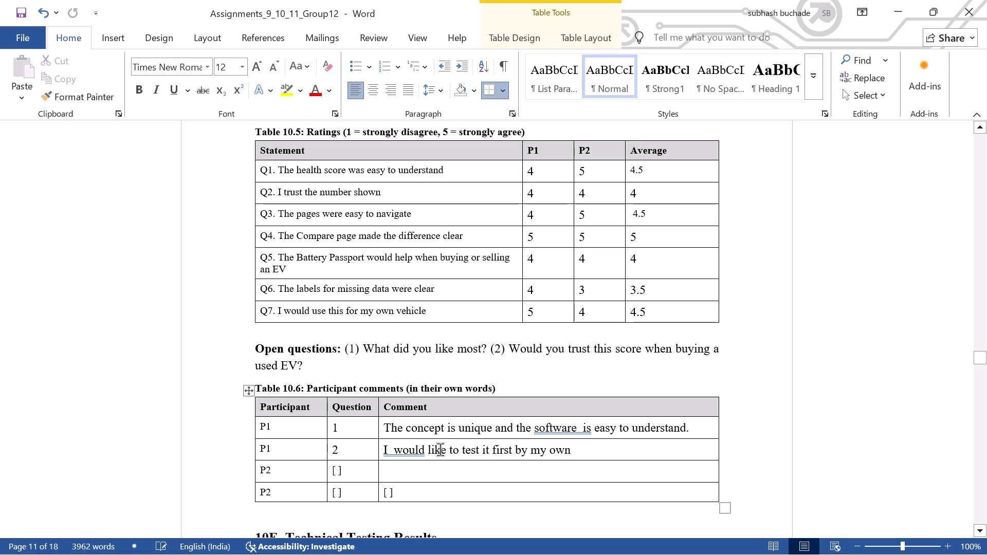
pyautogui.press('BackSpace')
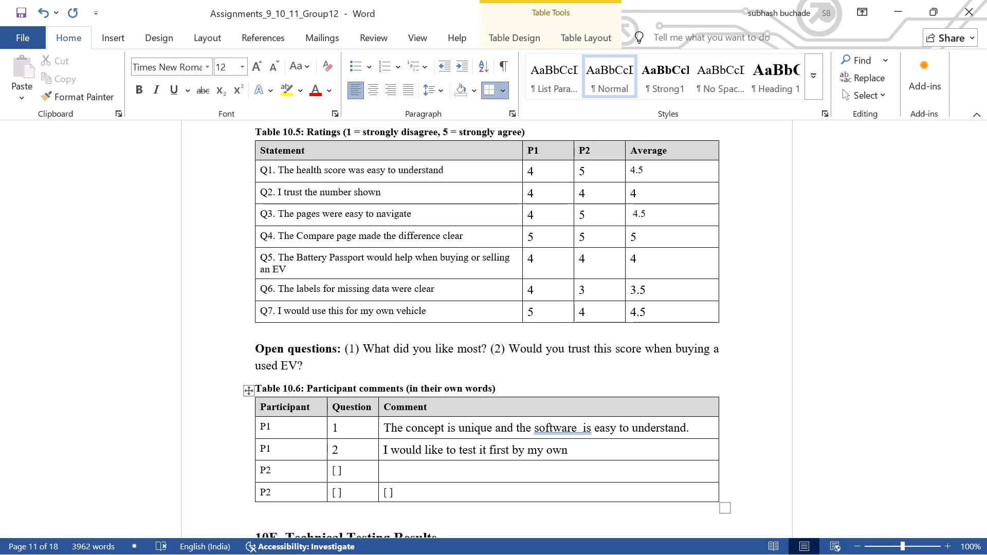
# Add a full stop at the end of P1's question 2 comment, following "by my own".
pyautogui.press('Right')
pyautogui.press('Right')
pyautogui.press('Right')
pyautogui.press('Right')
pyautogui.press('Right')
pyautogui.press('Right')
pyautogui.press('Right')
pyautogui.press('Right')
pyautogui.press('Right')
pyautogui.press('Right')
pyautogui.press('Right')
pyautogui.press('Right')
pyautogui.press('Right')
pyautogui.press('Right')
pyautogui.press('Right')
pyautogui.press('Right')
pyautogui.press('Right')
pyautogui.press('Right')
pyautogui.press('Right')
pyautogui.press('Right')
pyautogui.press('Right')
pyautogui.press('Right')
pyautogui.press('Right')
pyautogui.press('Right')
pyautogui.press('Right')
pyautogui.press('Right')
pyautogui.press('Right')
pyautogui.press('Right')
pyautogui.press('Right')
pyautogui.press('Right')
pyautogui.press('Right')
pyautogui.press('Right')
pyautogui.press('Right')
pyautogui.press('Right')
pyautogui.press('Right')
pyautogui.press('Right')
pyautogui.press('Right')
pyautogui.press('Right')
pyautogui.press('Right')
pyautogui.press('Right')
pyautogui.press('Right')
pyautogui.press('Right')
pyautogui.press('Left')
pyautogui.press('Left')
pyautogui.press('Left')
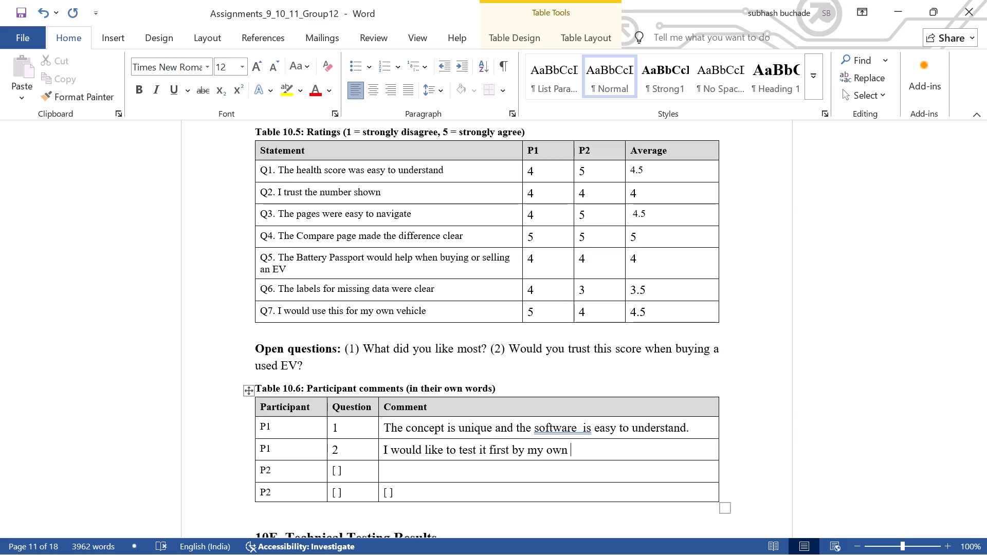
pyautogui.press('.')
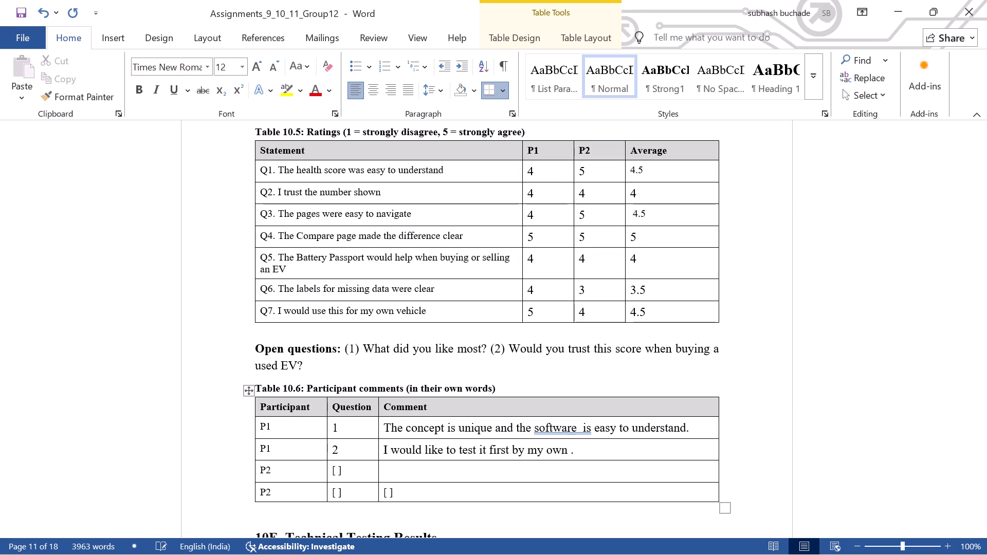
# Replace the question placeholder in the first P2 row of Table 10.6 with 1.
pyautogui.click(346, 475)
pyautogui.press('BackSpace')
pyautogui.press('BackSpace')
pyautogui.press('BackSpace')
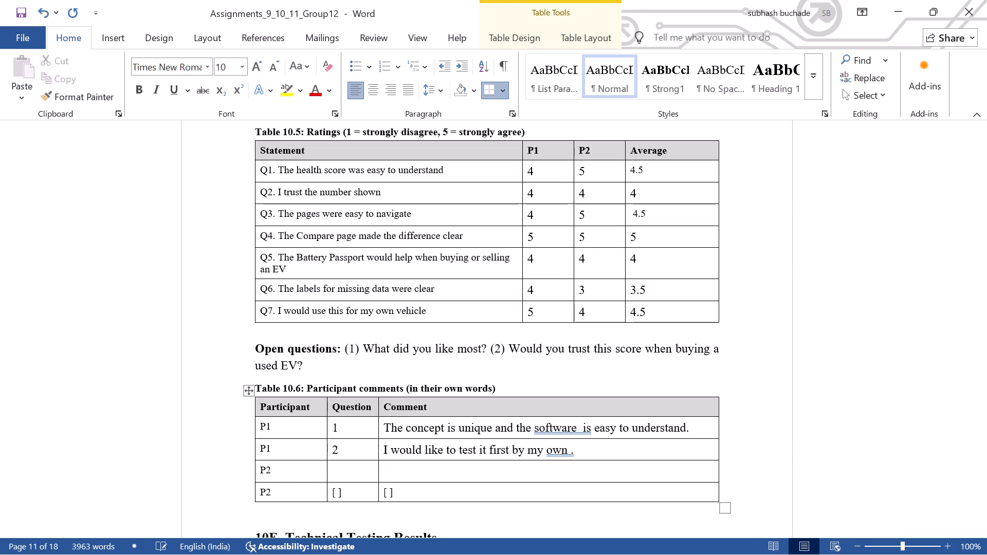
pyautogui.press('1')
# Replace the question placeholder in the second P2 row of Table 10.6 with 2.
pyautogui.click(353, 496)
pyautogui.press('BackSpace')
pyautogui.press('BackSpace')
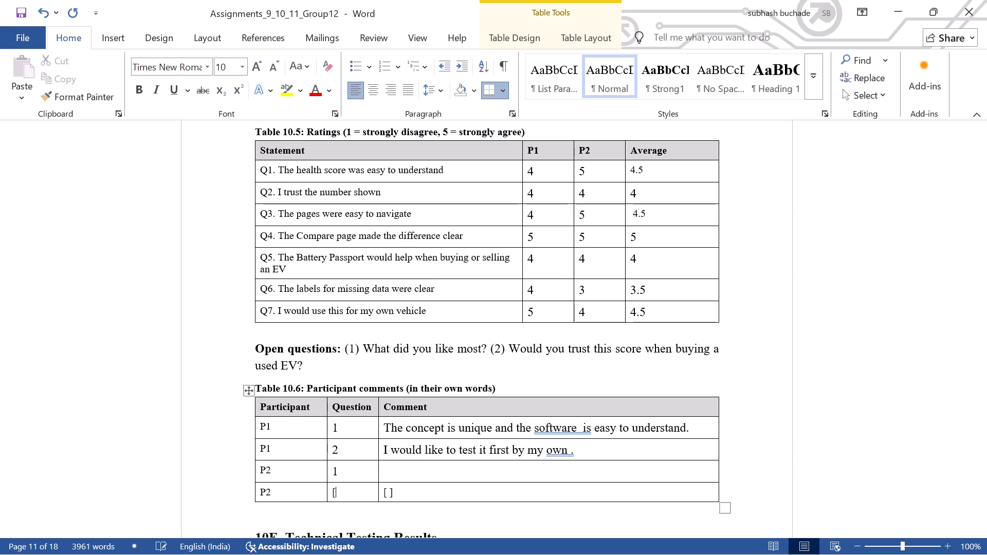
pyautogui.press('BackSpace')
pyautogui.press('2')
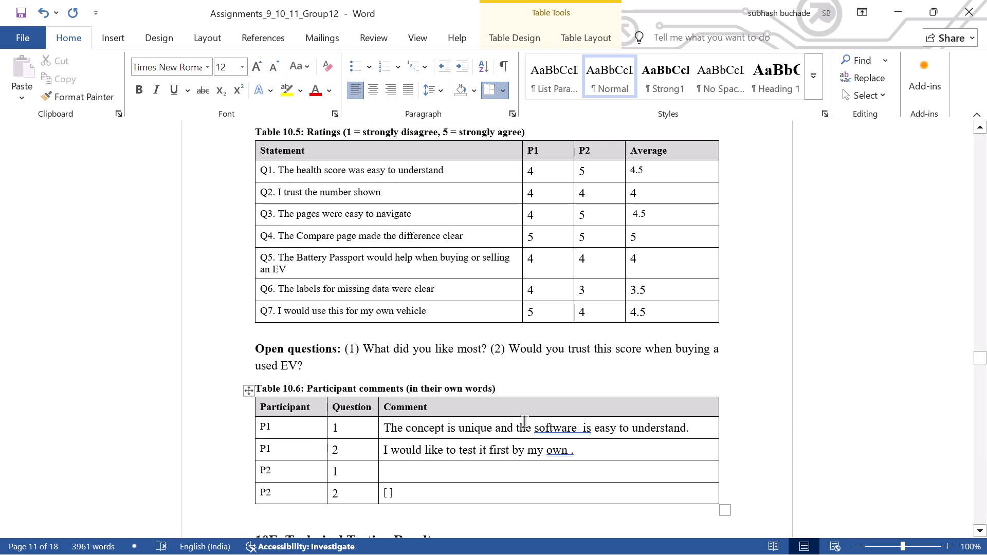
# Remove the space before the full stop in P1's question 2 comment and add a closing double quotation mark after it.
pyautogui.click(582, 451)
pyautogui.press('BackSpace')
pyautogui.press("'")
pyautogui.press('BackSpace')
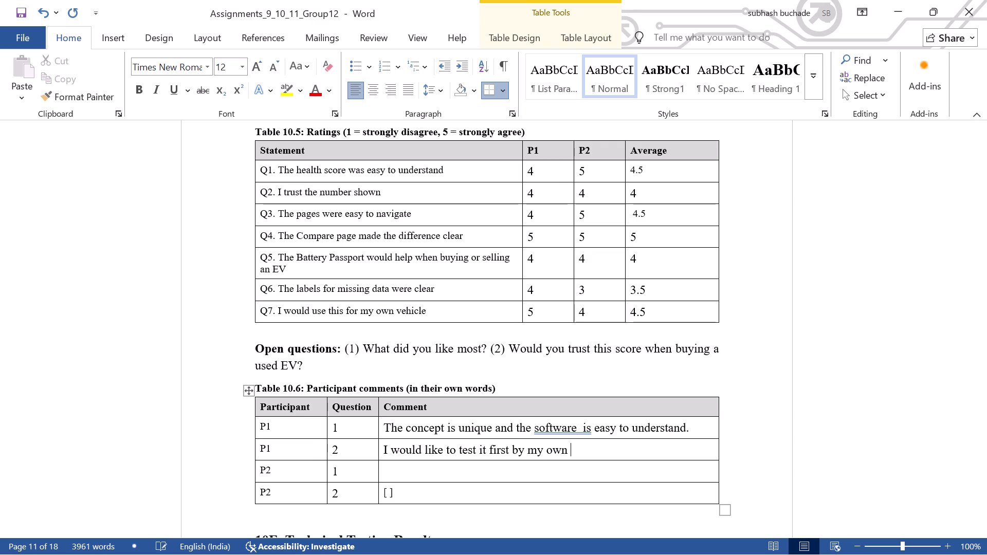
pyautogui.press('BackSpace')
pyautogui.write('."')
# Insert an opening double quotation mark before "I would" in P1's question 2 comment.
pyautogui.press('Left')
pyautogui.press('Left')
pyautogui.press('Left')
pyautogui.press('Left')
pyautogui.press('Left')
pyautogui.press('Left')
pyautogui.press('Left')
pyautogui.press('Left')
pyautogui.press('Left')
pyautogui.press('Left')
pyautogui.press('Left')
pyautogui.press('Left')
pyautogui.press('Left')
pyautogui.press('Left')
pyautogui.press('Left')
pyautogui.press('Left')
pyautogui.press('Left')
pyautogui.press('Left')
pyautogui.press('Left')
pyautogui.press('Left')
pyautogui.press('Left')
pyautogui.press('Left')
pyautogui.press('Left')
pyautogui.press("'")
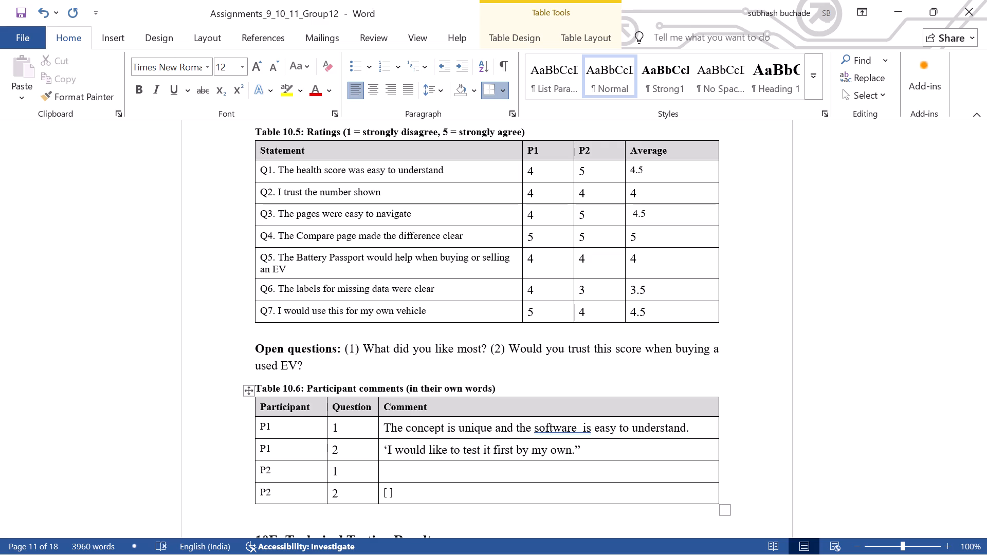
pyautogui.press('BackSpace')
pyautogui.hotkey('shift', '"')
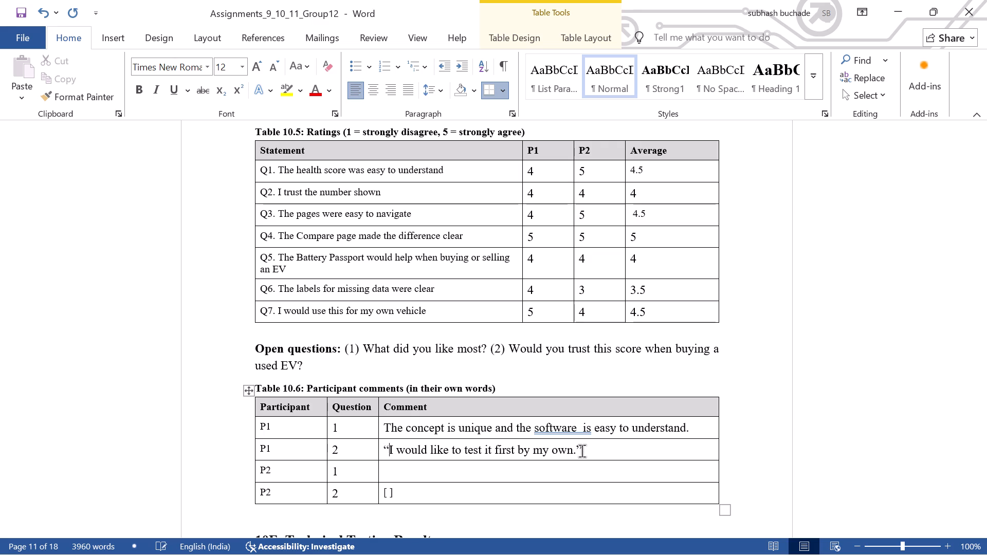
# Insert an opening double quotation mark before "The concept" in P1's question 1 comment, keeping the capital T.
pyautogui.press('Up')
pyautogui.press('Left')
pyautogui.press("'")
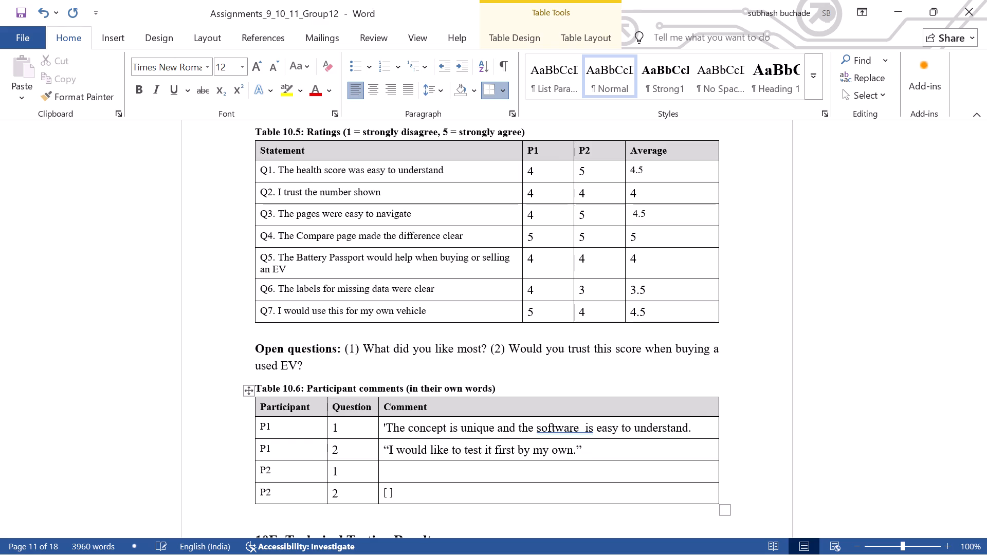
pyautogui.press('Right')
pyautogui.press('BackSpace')
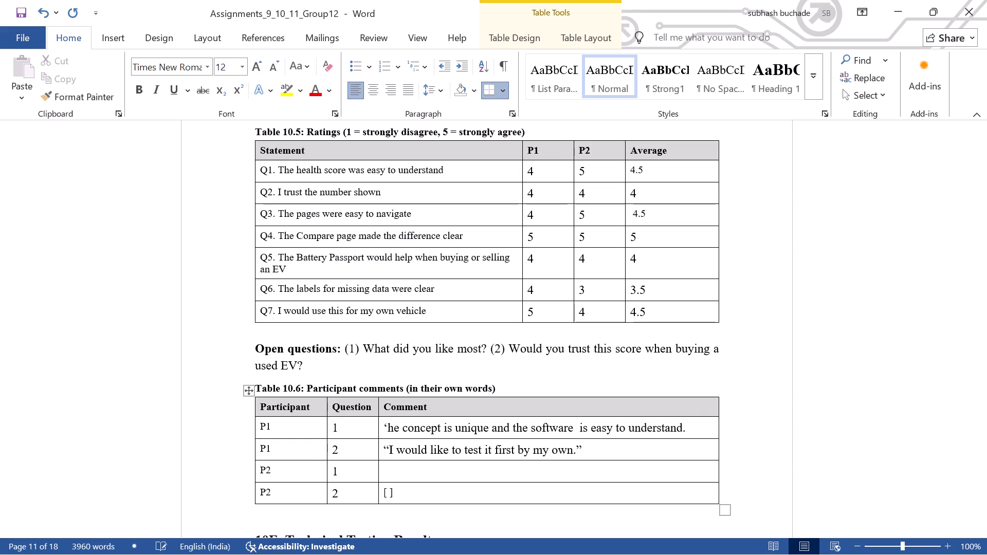
pyautogui.hotkey('shift', 't')
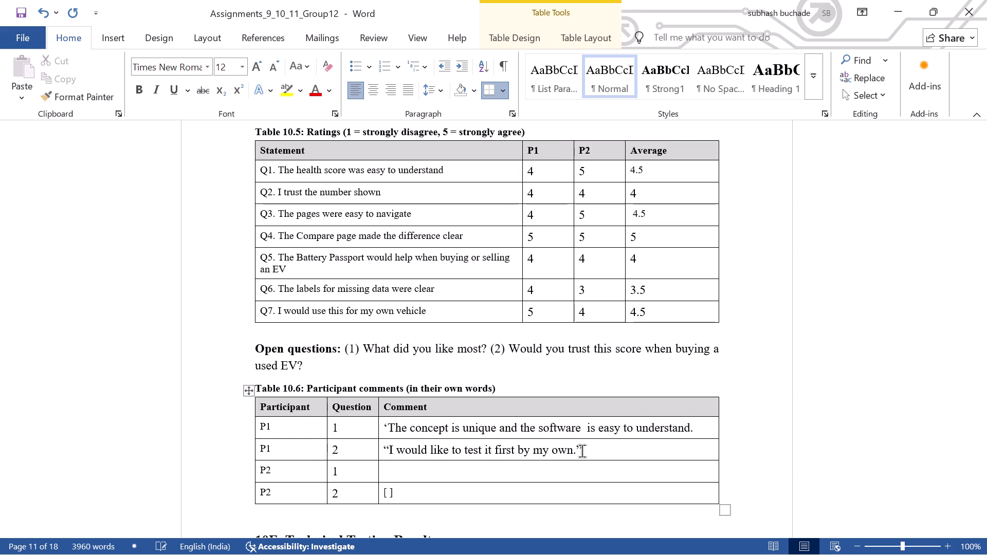
pyautogui.press('Left')
pyautogui.press('BackSpace')
pyautogui.hotkey('shift', '"')
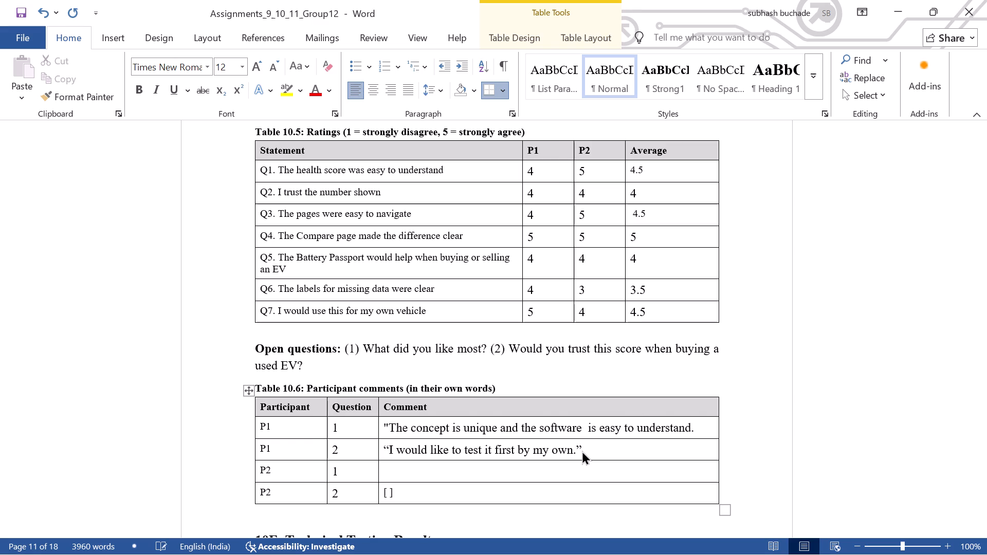
# Add a closing double quotation mark after "easy to understand." in P1's question 1 comment.
pyautogui.press('Right')
pyautogui.press('Right')
pyautogui.press('Right')
pyautogui.press('Right')
pyautogui.press('Right')
pyautogui.press('Right')
pyautogui.press('Right')
pyautogui.press('Right')
pyautogui.press('Right')
pyautogui.press('Right')
pyautogui.press('Right')
pyautogui.press('Right')
pyautogui.press('Right')
pyautogui.press('Right')
pyautogui.press('Right')
pyautogui.press('Right')
pyautogui.press('Right')
pyautogui.press('Right')
pyautogui.press('Right')
pyautogui.press('Right')
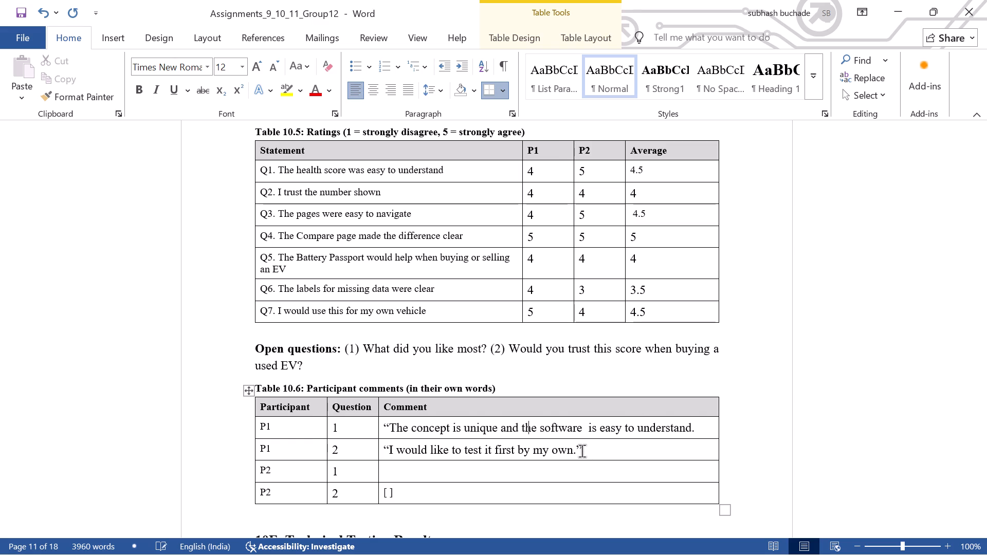
pyautogui.press('Right')
pyautogui.press('Right')
pyautogui.press('Right')
pyautogui.press('Right')
pyautogui.press('Right')
pyautogui.press('Right')
pyautogui.press('Right')
pyautogui.press('Right')
pyautogui.press('Right')
pyautogui.press('Right')
pyautogui.press('Right')
pyautogui.press('Right')
pyautogui.press('Right')
pyautogui.press('Right')
pyautogui.press('Left')
pyautogui.press('Left')
pyautogui.hotkey('shift', '"')
# Place the text cursor in the empty comment cell of P2's question 1 row in Table 10.6.
pyautogui.click(413, 473)
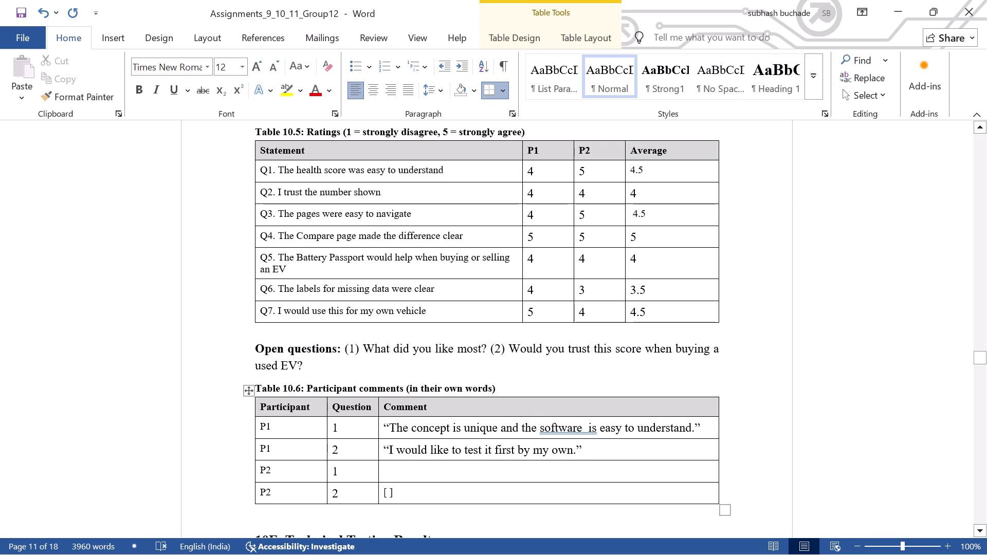
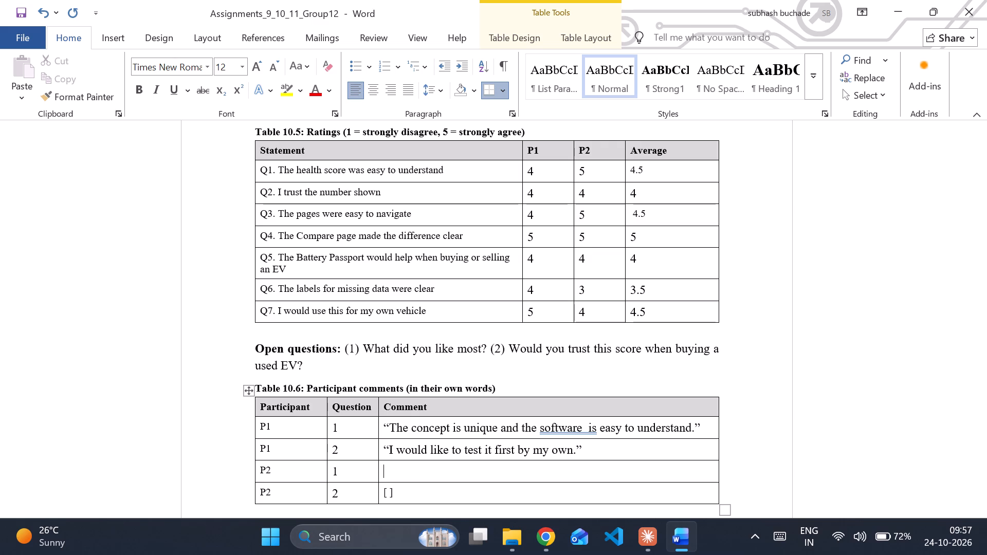
# Enter “Simplicity of the prototype with good functionality” in double quotation marks as P2's question 1 comment in Table 10.6.
pyautogui.write('""')
pyautogui.press('Left')
pyautogui.write('Simplicity')
pyautogui.press('space')
pyautogui.write('ofthe')
pyautogui.press('BackSpace')
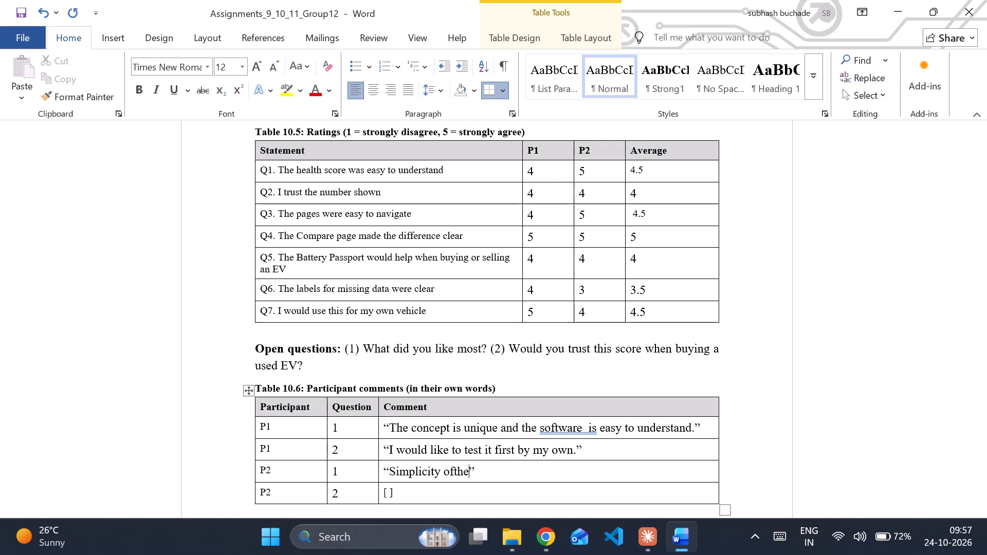
pyautogui.press('BackSpace')
pyautogui.press('BackSpace')
pyautogui.press('space')
pyautogui.write('the')
pyautogui.press('space')
pyautogui.write('prototype')
pyautogui.press('space')
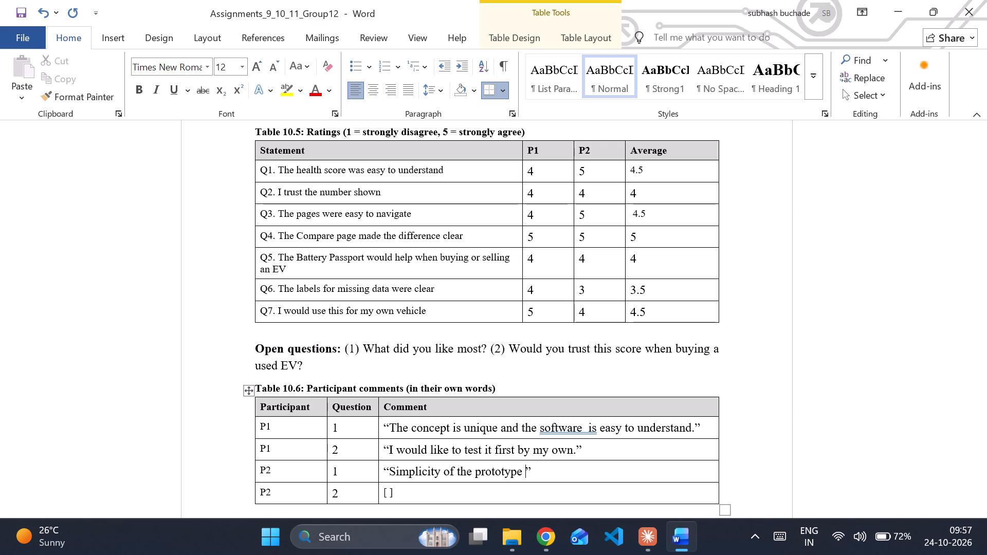
pyautogui.write('with')
pyautogui.press('space')
pyautogui.write('absolutely')
pyautogui.press('BackSpace')
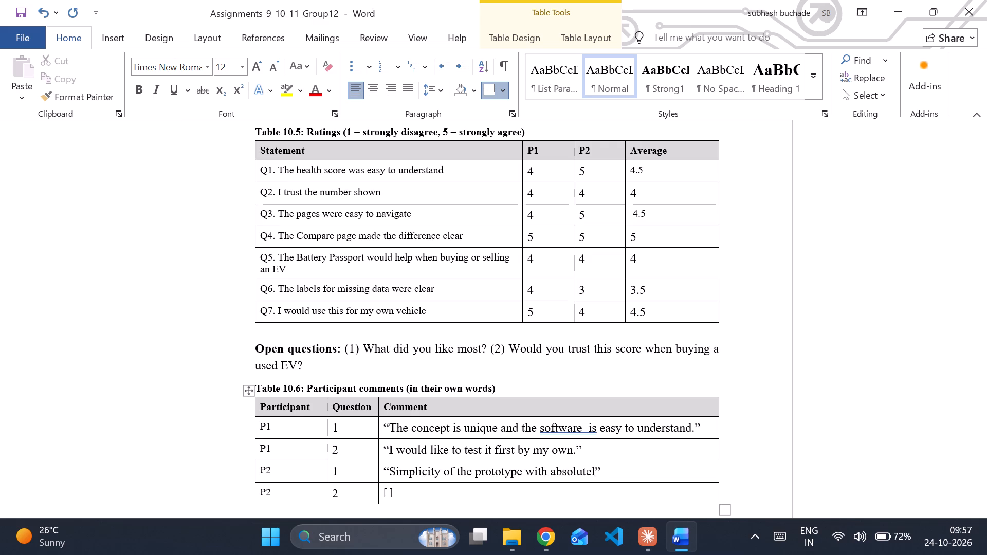
pyautogui.press('BackSpace')
pyautogui.press('BackSpace')
pyautogui.press('BackSpace')
pyautogui.press('BackSpace')
pyautogui.press('BackSpace')
pyautogui.press('BackSpace')
pyautogui.press('BackSpace')
pyautogui.press('BackSpace')
pyautogui.press('BackSpace')
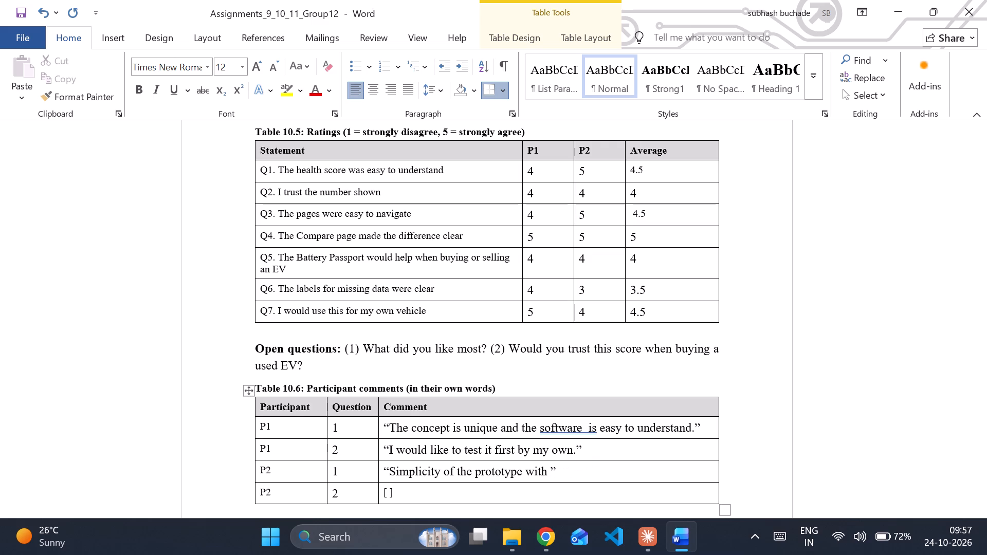
pyautogui.write('good')
pyautogui.press('space')
pyautogui.write('func')
pyautogui.write('tionality')
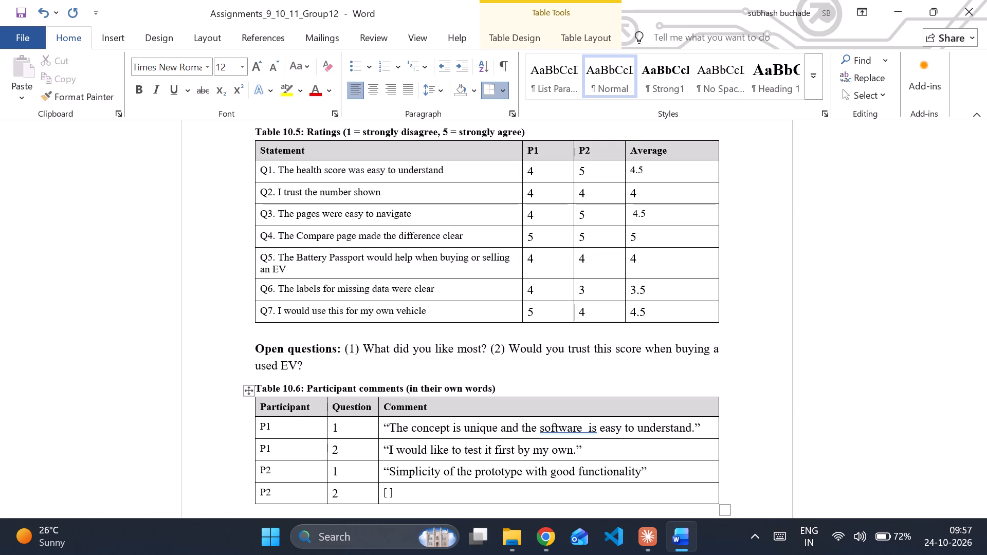
# Replace the bracket placeholder in P2's question 2 comment in Table 10.6 with “Yes, if it is trusted” in double quotation marks.
pyautogui.scroll(-1, 335, 529)
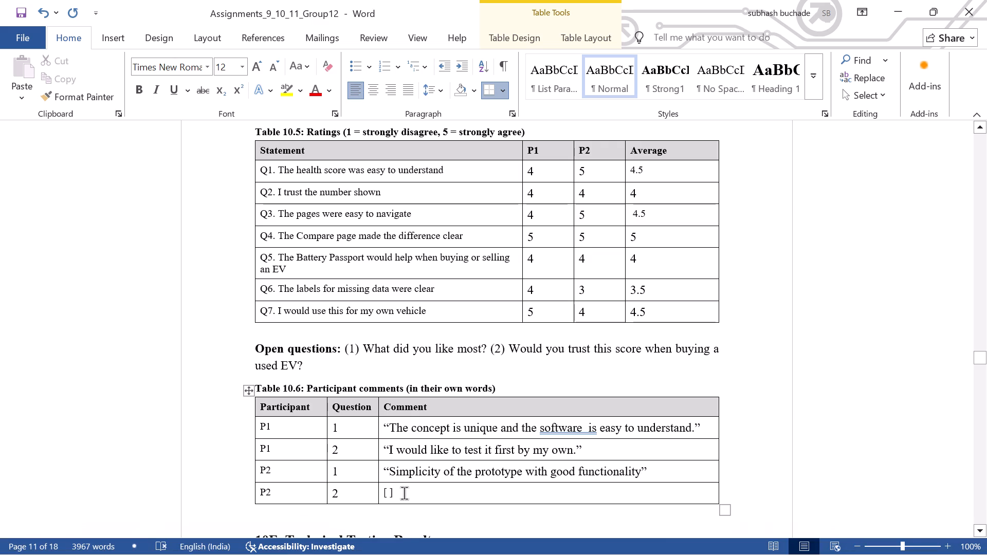
pyautogui.click(404, 494)
pyautogui.press('BackSpace')
pyautogui.press('BackSpace')
pyautogui.press('BackSpace')
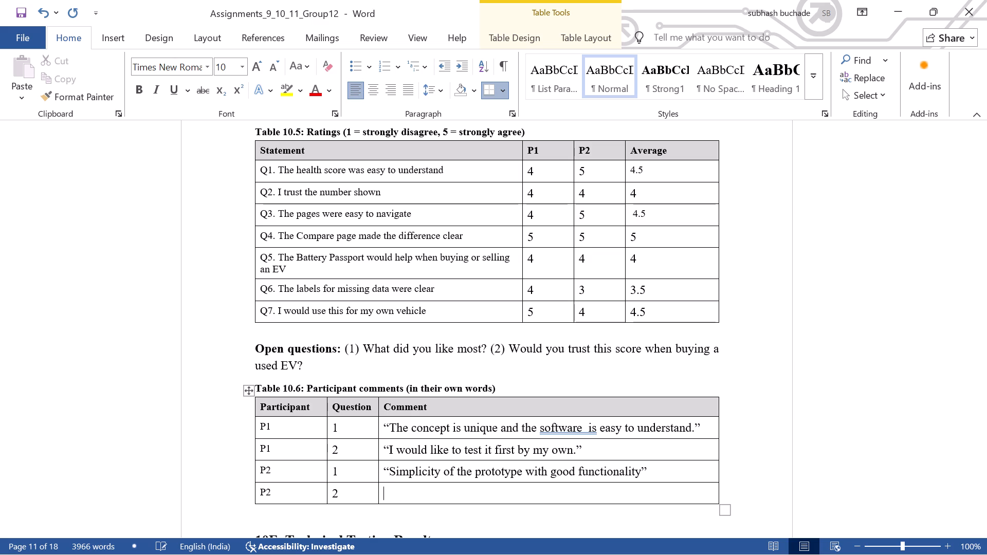
pyautogui.write('""')
pyautogui.press('Left')
pyautogui.write('Yes')
pyautogui.press('space')
pyautogui.press('BackSpace')
pyautogui.write(', id')
pyautogui.press('space')
pyautogui.press('BackSpace')
pyautogui.press('BackSpace')
pyautogui.press('f')
pyautogui.press('space')
pyautogui.write('is')
pyautogui.press('BackSpace')
pyautogui.write('d')
pyautogui.press('space')
pyautogui.press('BackSpace')
pyautogui.press('BackSpace')
pyautogui.press('d')
pyautogui.press('BackSpace')
pyautogui.write('t is')
pyautogui.press('space')
pyautogui.press('BackSpace')
pyautogui.press('BackSpace')
pyautogui.press('BackSpace')
pyautogui.press('BackSpace')
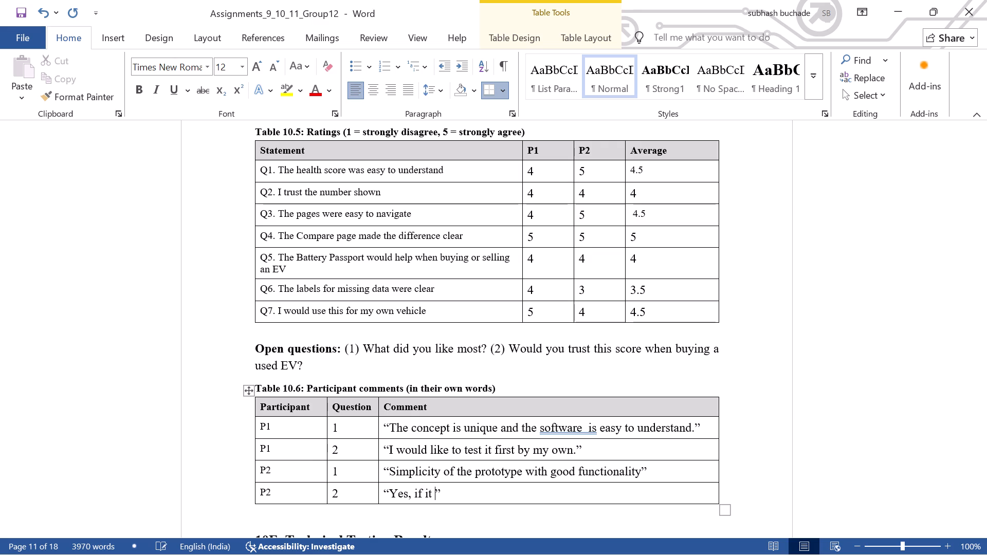
pyautogui.write('id')
pyautogui.press('space')
pyautogui.press('BackSpace')
pyautogui.press('BackSpace')
pyautogui.write('s trusted')
pyautogui.scroll(-5, 445, 483)
pyautogui.scroll(-5, 483, 460)
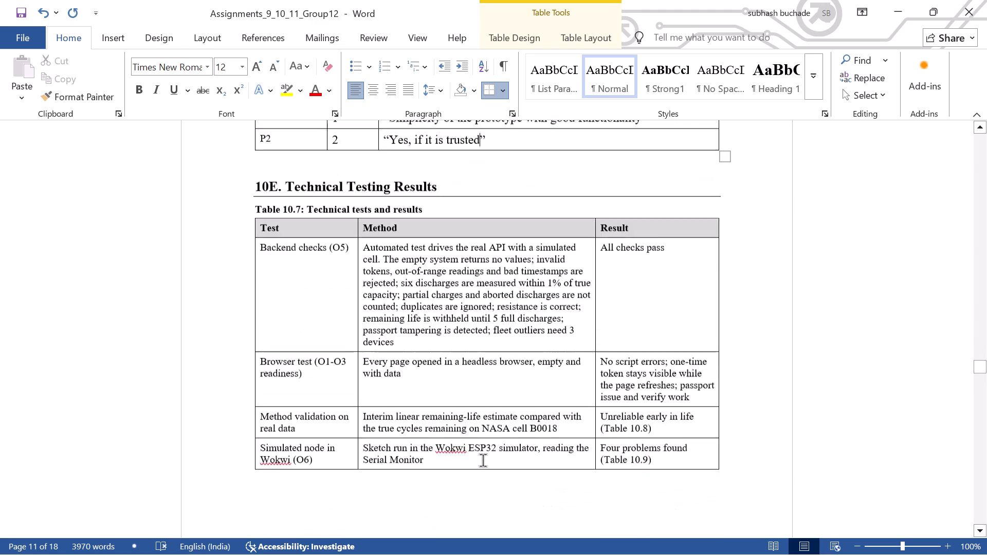
pyautogui.scroll(-8, 483, 460)
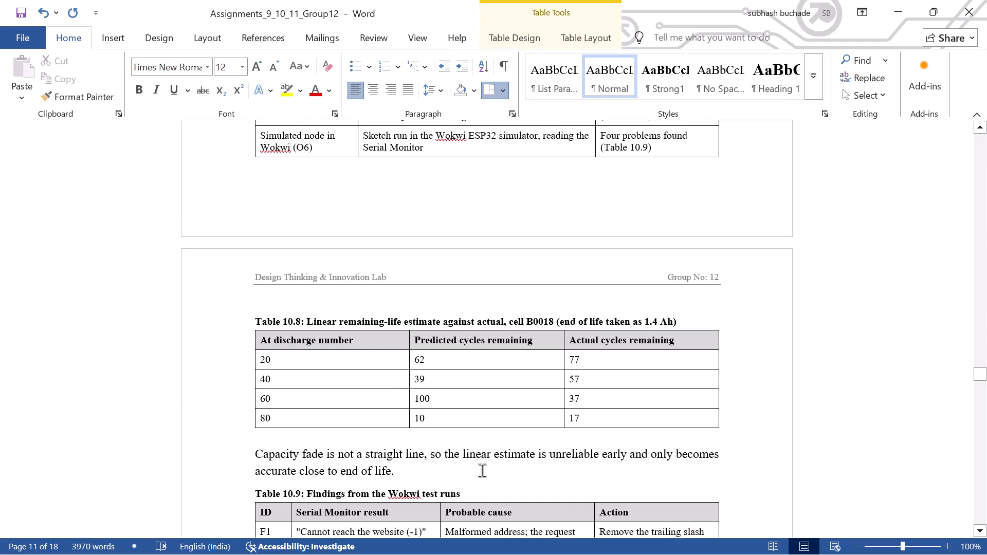
pyautogui.scroll(-6, 485, 469)
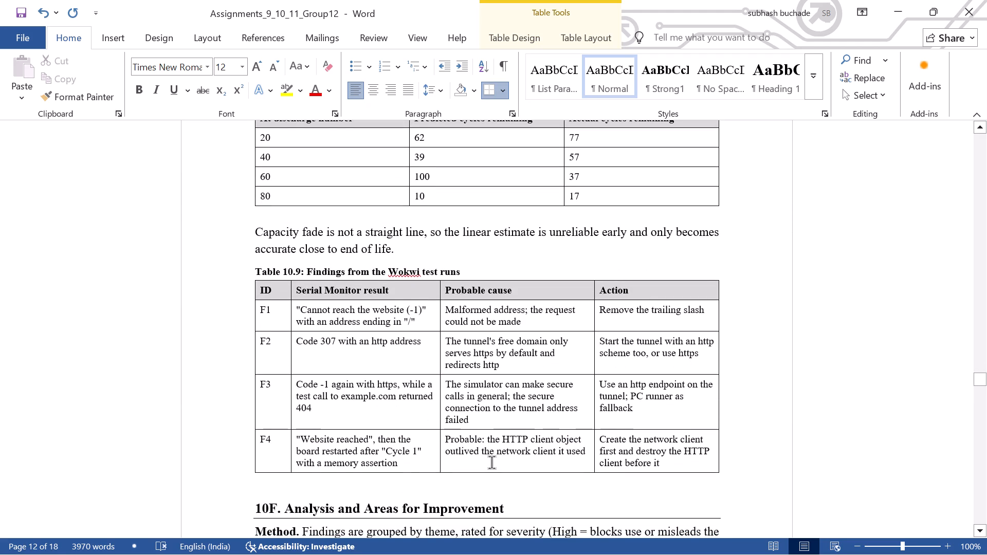
pyautogui.scroll(-9, 491, 462)
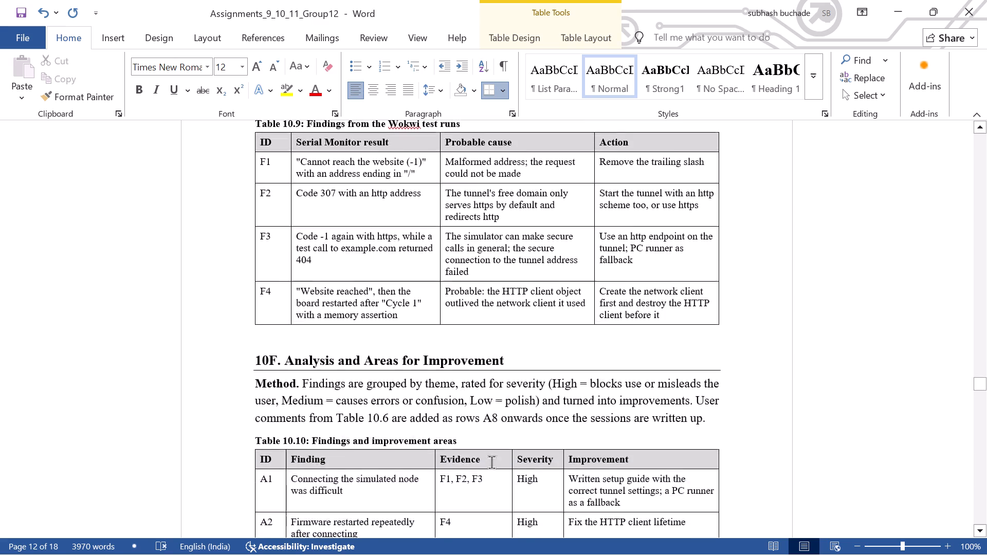
pyautogui.scroll(-18, 491, 462)
pyautogui.scroll(3, 491, 462)
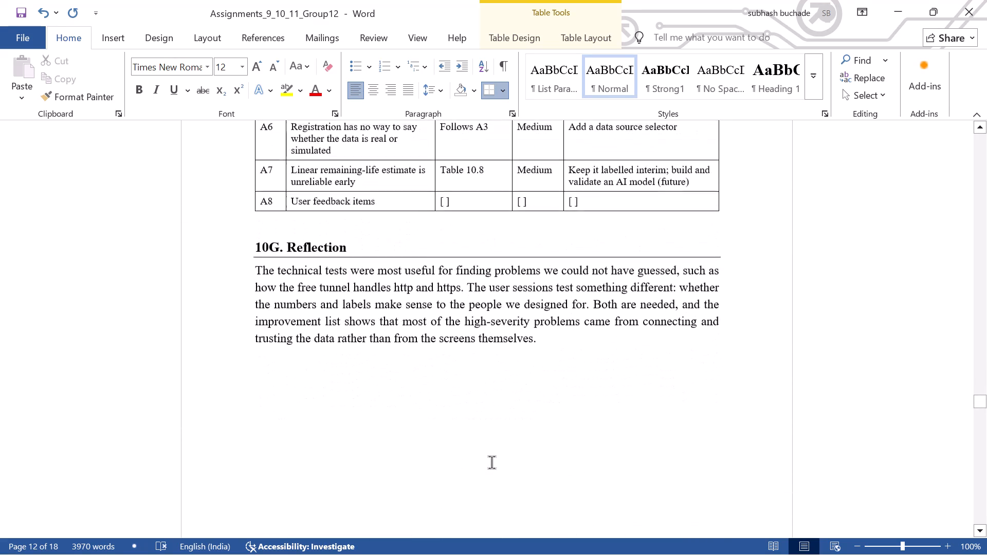
pyautogui.scroll(5, 491, 462)
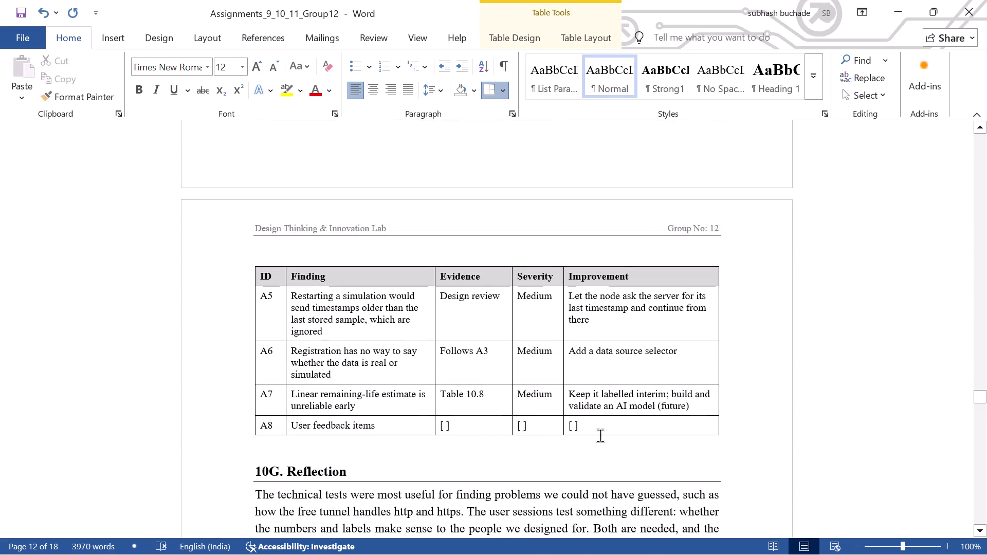